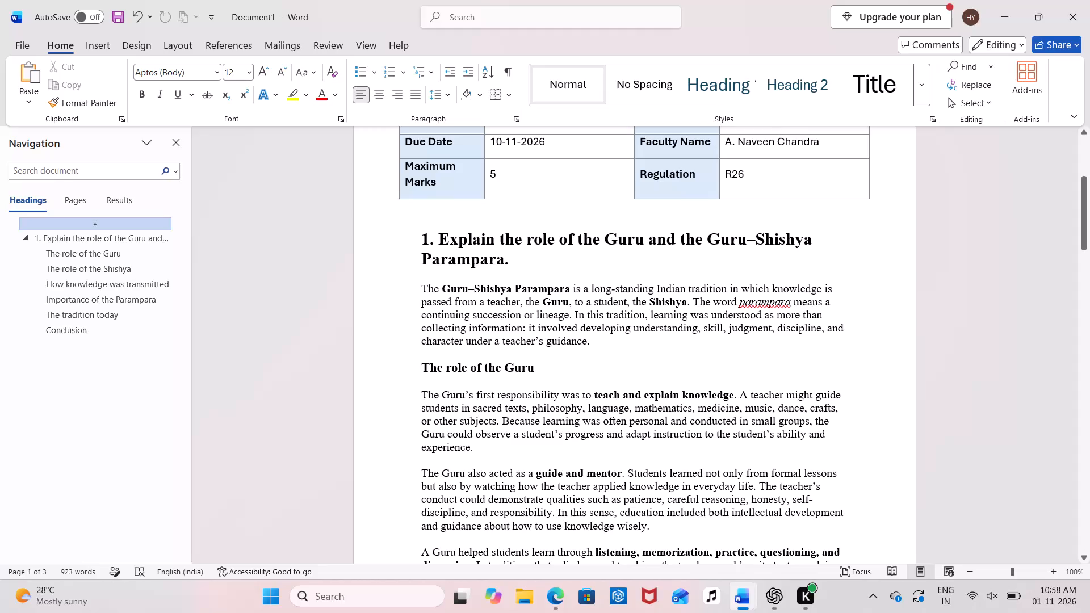
{"action": "scroll", "coordinate": [420, 395], "scroll_direction": "down", "scroll_amount": 5}
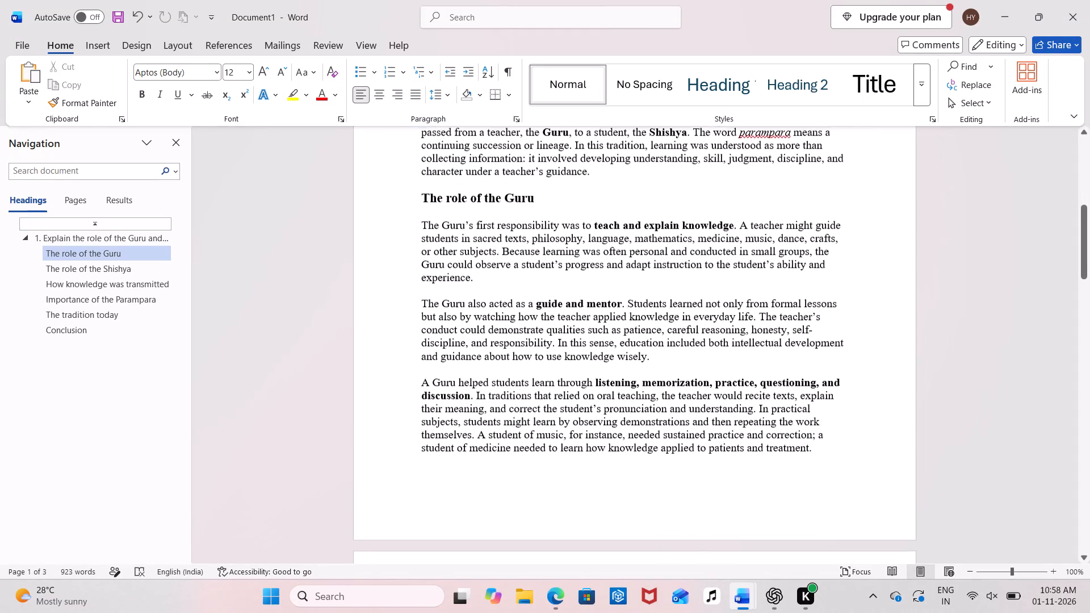
{"action": "scroll", "coordinate": [420, 395], "scroll_direction": "down", "scroll_amount": 4}
{"action": "scroll", "coordinate": [420, 395], "scroll_direction": "down", "scroll_amount": 17}
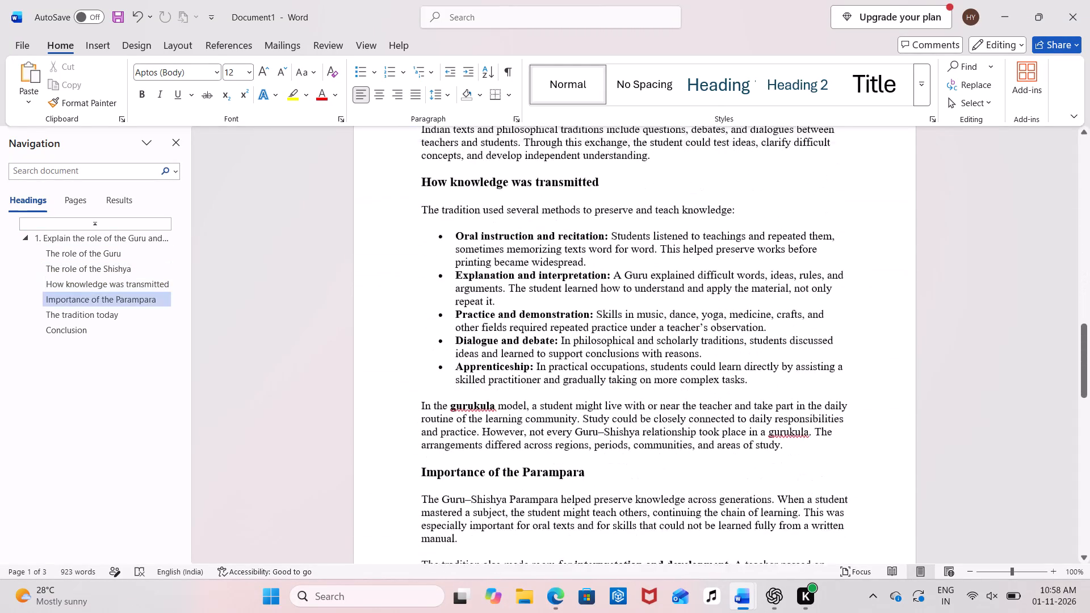
{"action": "scroll", "coordinate": [421, 397], "scroll_direction": "down", "scroll_amount": 9}
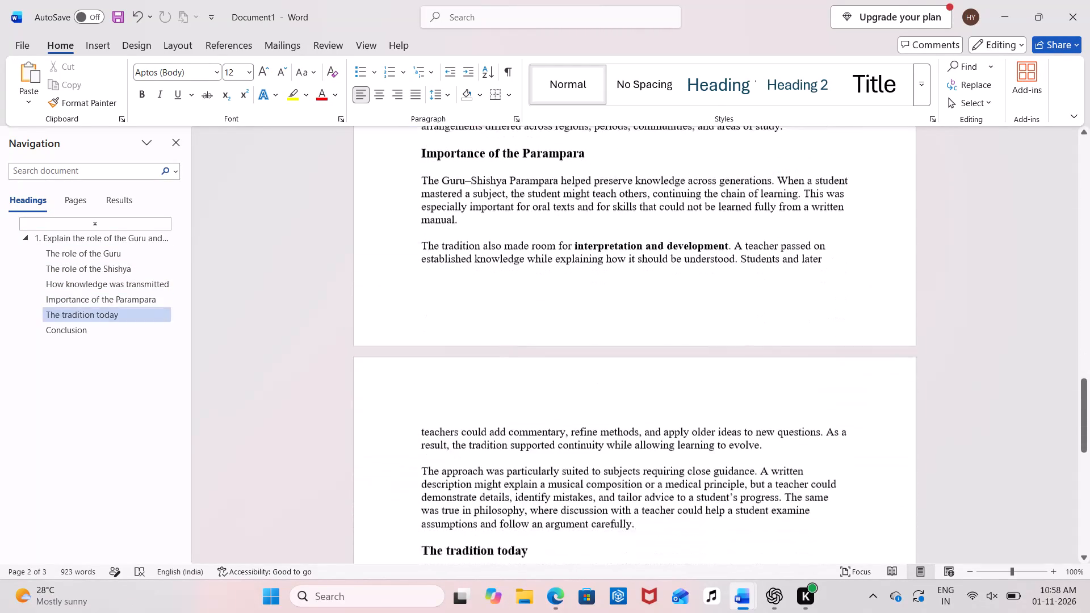
{"action": "scroll", "coordinate": [421, 397], "scroll_direction": "down", "scroll_amount": 5}
{"action": "scroll", "coordinate": [421, 397], "scroll_direction": "up", "scroll_amount": 1}
{"action": "scroll", "coordinate": [421, 397], "scroll_direction": "down", "scroll_amount": 9}
{"action": "scroll", "coordinate": [421, 397], "scroll_direction": "up", "scroll_amount": 19}
{"action": "scroll", "coordinate": [421, 397], "scroll_direction": "up", "scroll_amount": 16}
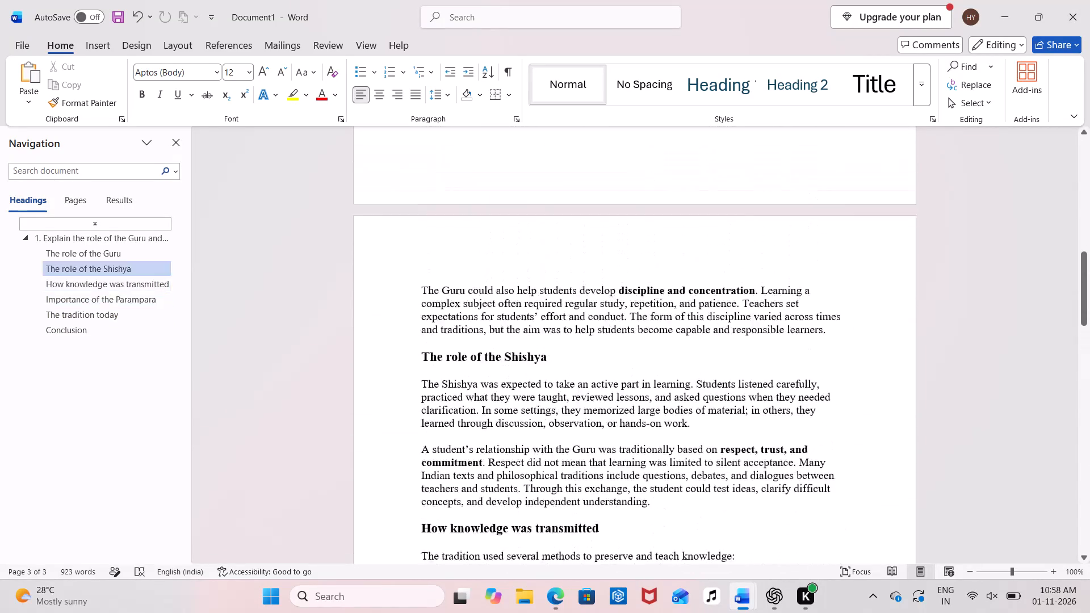
{"action": "scroll", "coordinate": [421, 397], "scroll_direction": "up", "scroll_amount": 18}
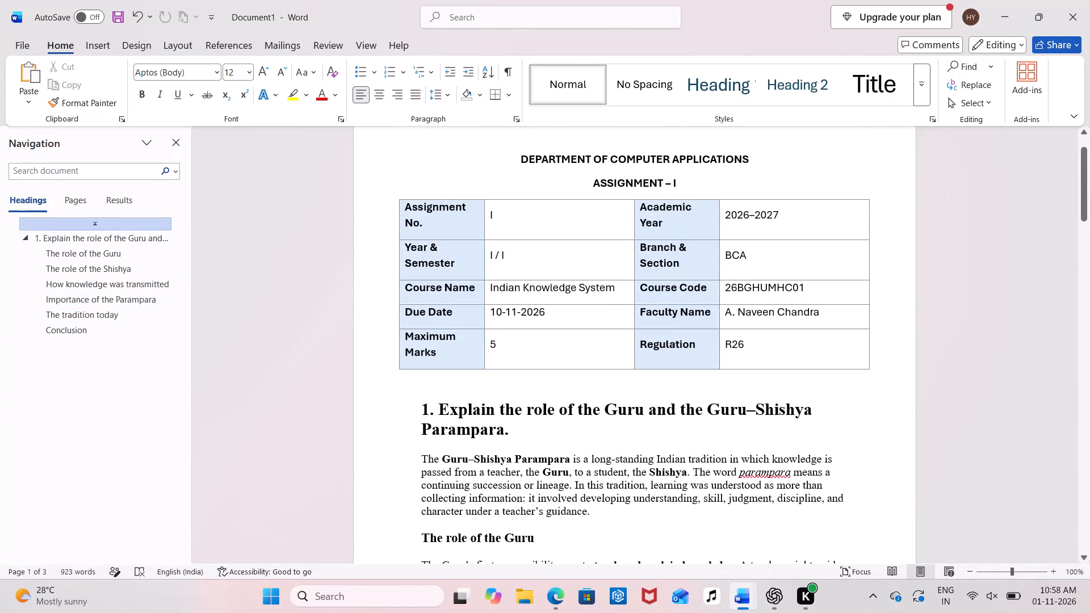
Paste the copied heading "SET-VI" on the empty line directly below the assignment details table.
{"action": "left_click", "coordinate": [434, 384]}
{"action": "key", "text": "ctrl+v"}
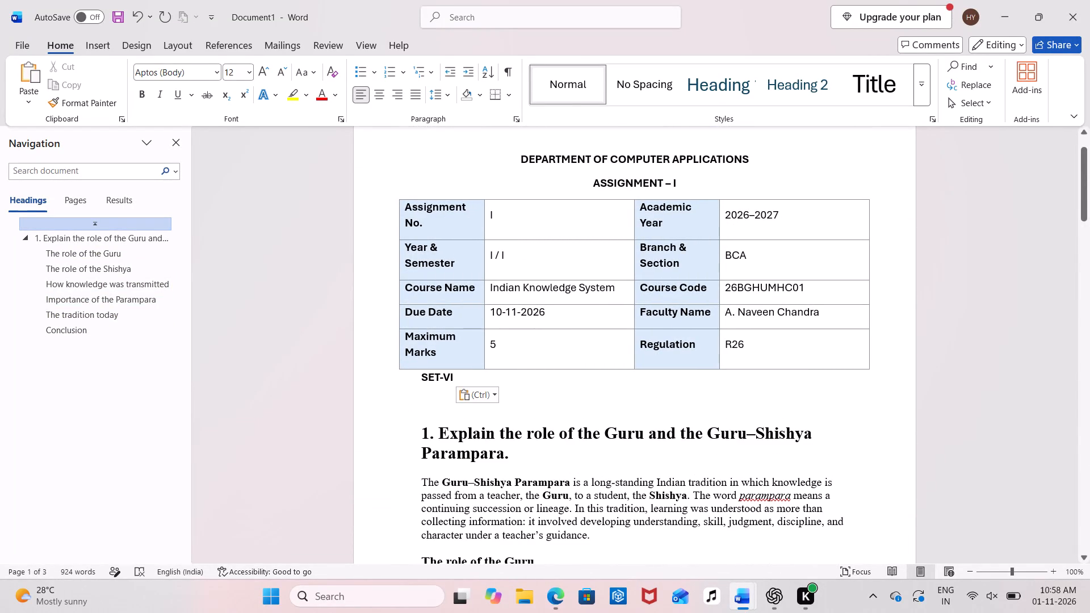
Center the SET-VI heading and insert a blank line between it and the details table.
{"action": "left_click", "coordinate": [381, 91]}
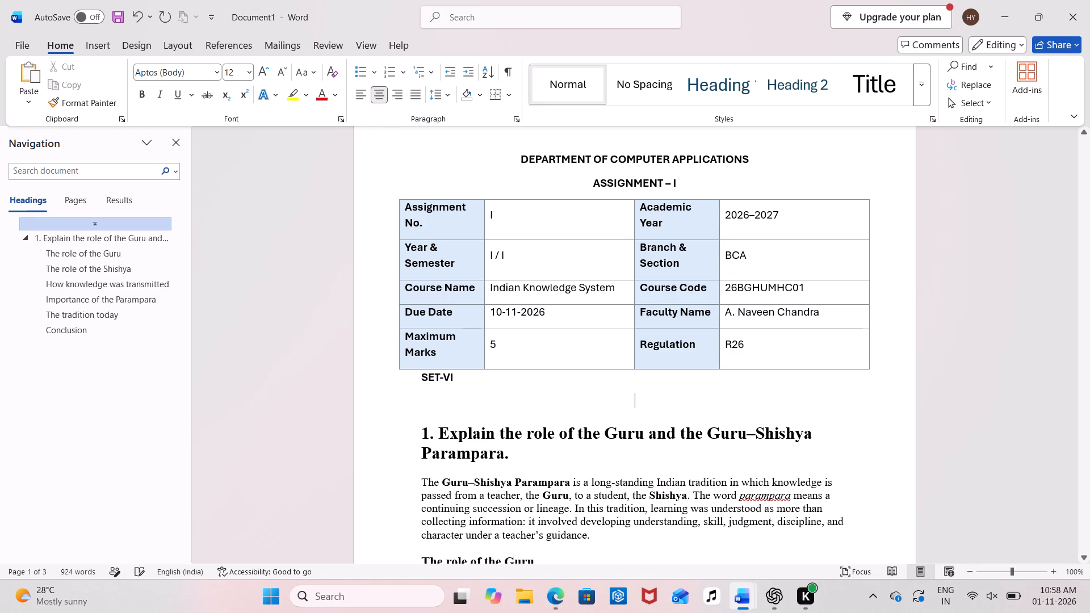
{"action": "left_click_drag", "start_coordinate": [412, 375], "coordinate": [445, 384]}
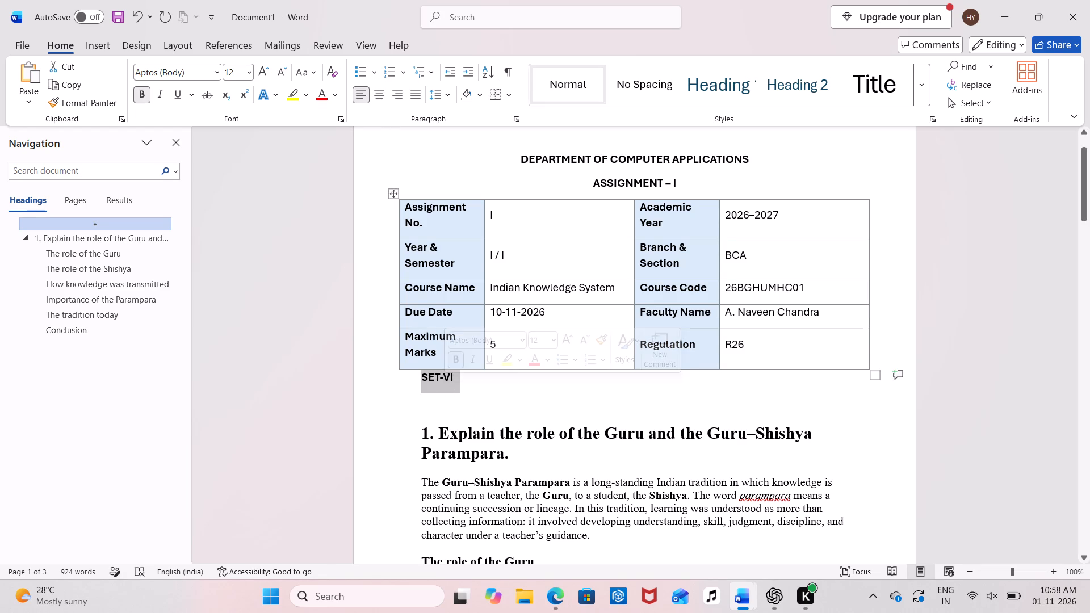
{"action": "left_click", "coordinate": [383, 99]}
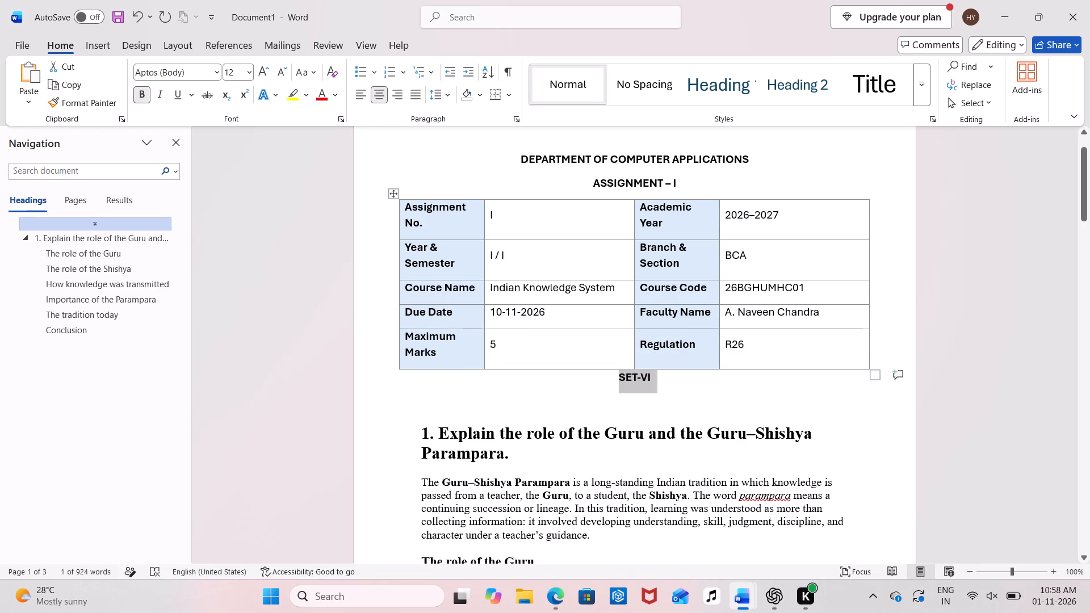
{"action": "left_click", "coordinate": [582, 379]}
{"action": "key", "text": "Return"}
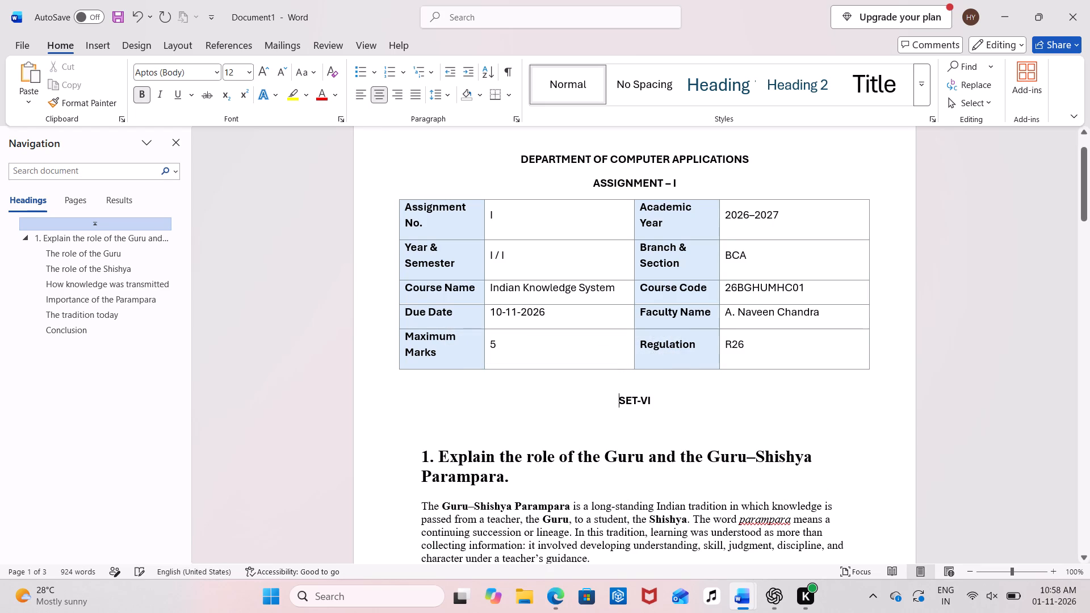
Remove the empty paragraph between the SET-VI heading and the question 1 heading.
{"action": "left_click", "coordinate": [414, 453]}
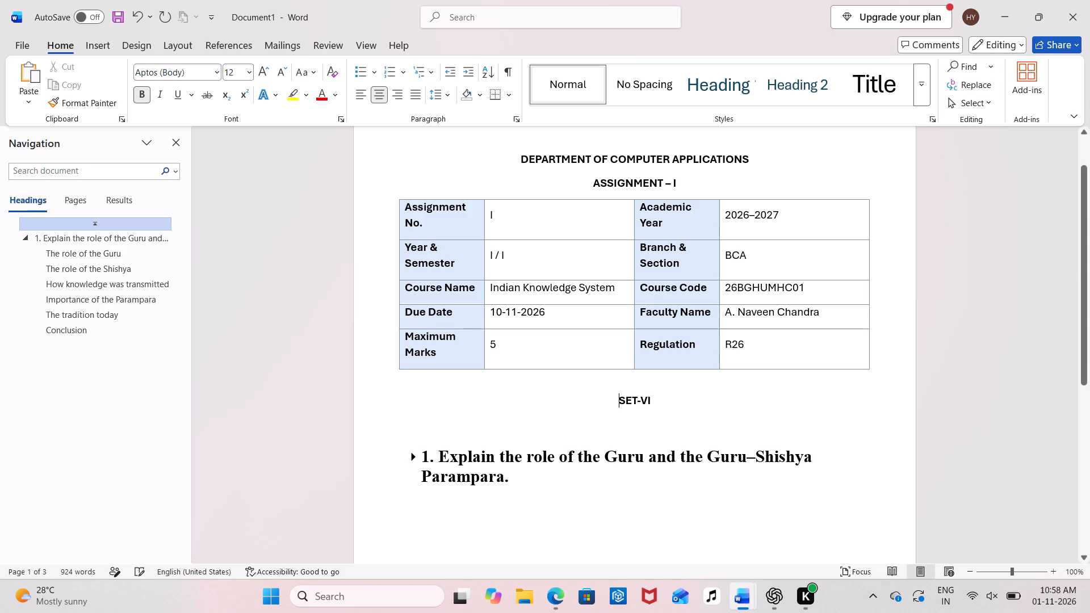
{"action": "left_click", "coordinate": [418, 453]}
{"action": "left_click", "coordinate": [425, 445]}
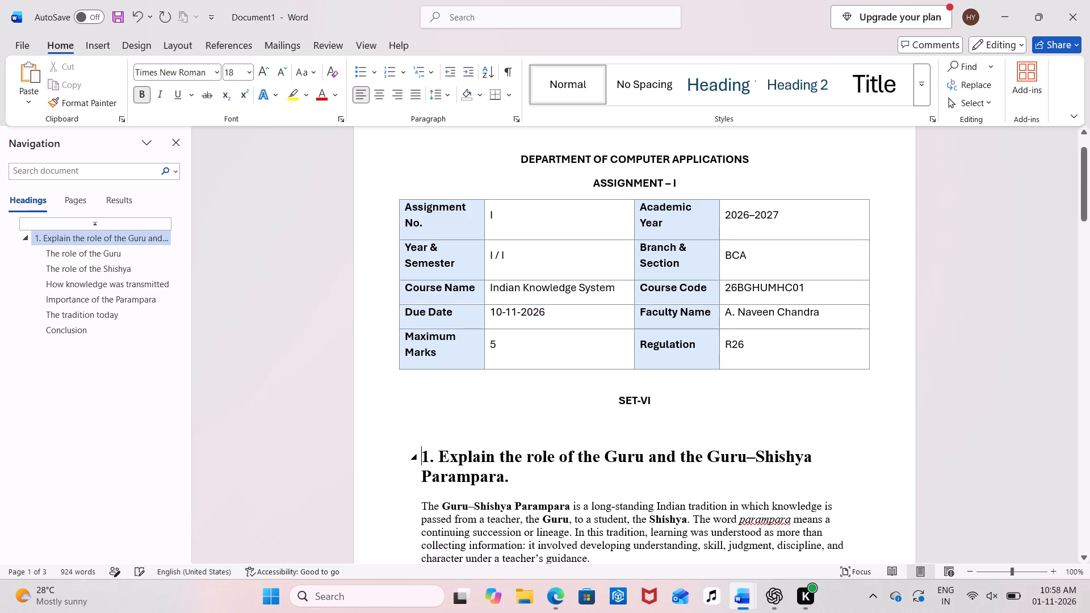
{"action": "key", "text": "BackSpace"}
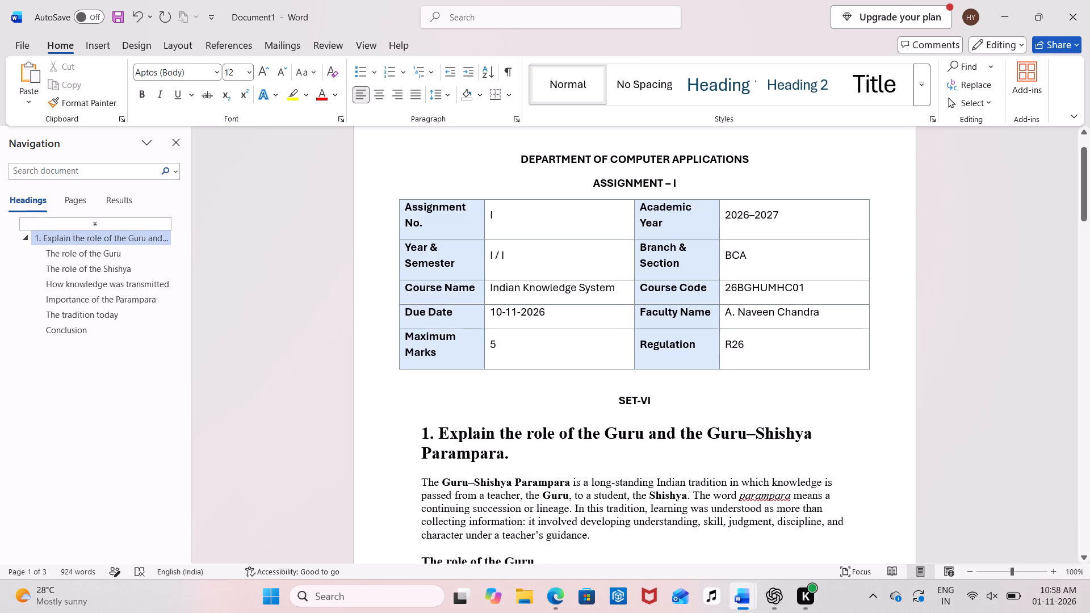
Place the insertion point at the end of the question 1 heading, keeping its section expanded.
{"action": "left_click", "coordinate": [389, 438]}
{"action": "left_click", "coordinate": [420, 460]}
{"action": "left_click", "coordinate": [506, 458]}
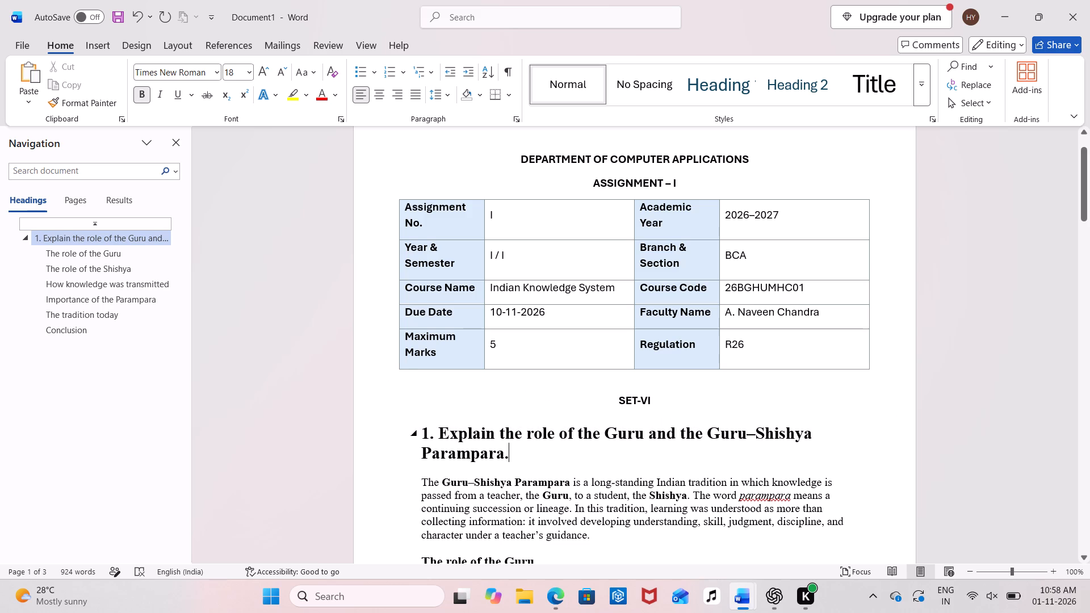
{"action": "left_click", "coordinate": [418, 433]}
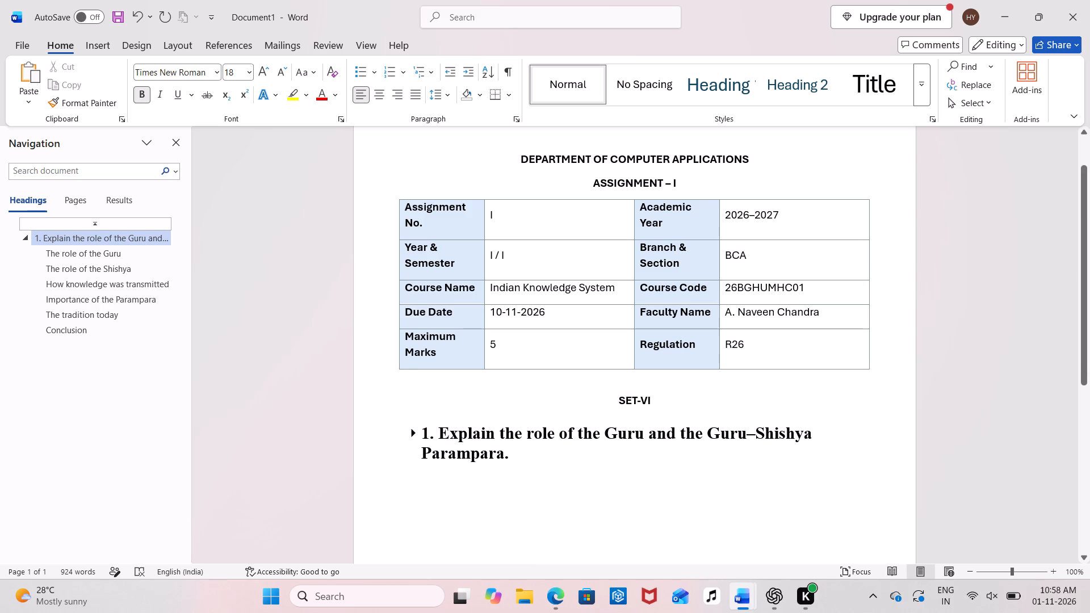
{"action": "left_click", "coordinate": [412, 430]}
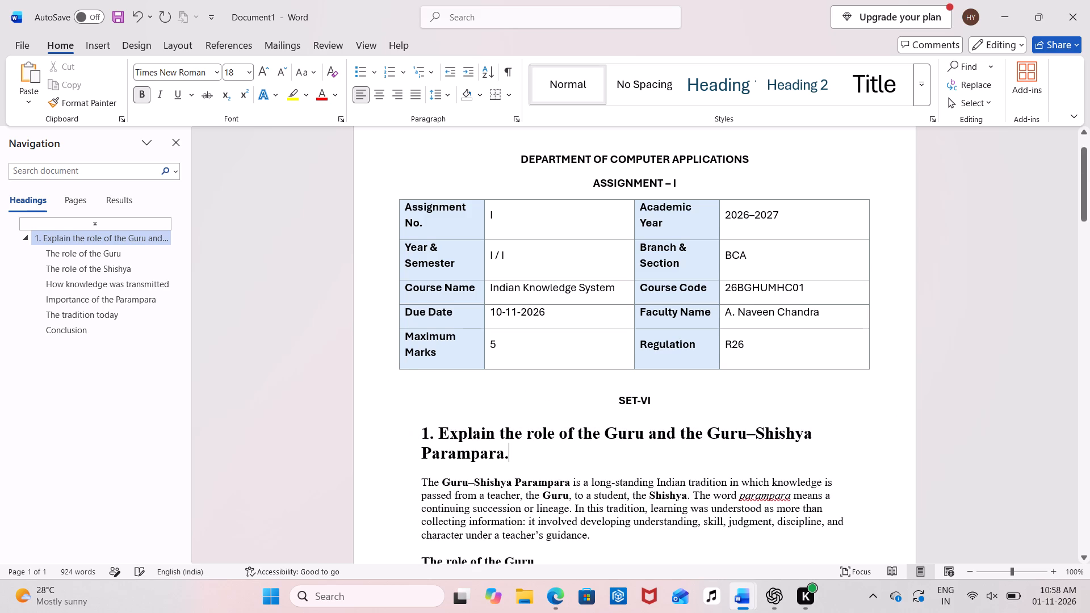
Close the Navigation pane.
{"action": "left_click", "coordinate": [174, 136]}
Set the left indent of the question 1 heading to -0.6 cm.
{"action": "scroll", "coordinate": [435, 376], "scroll_direction": "down", "scroll_amount": 2}
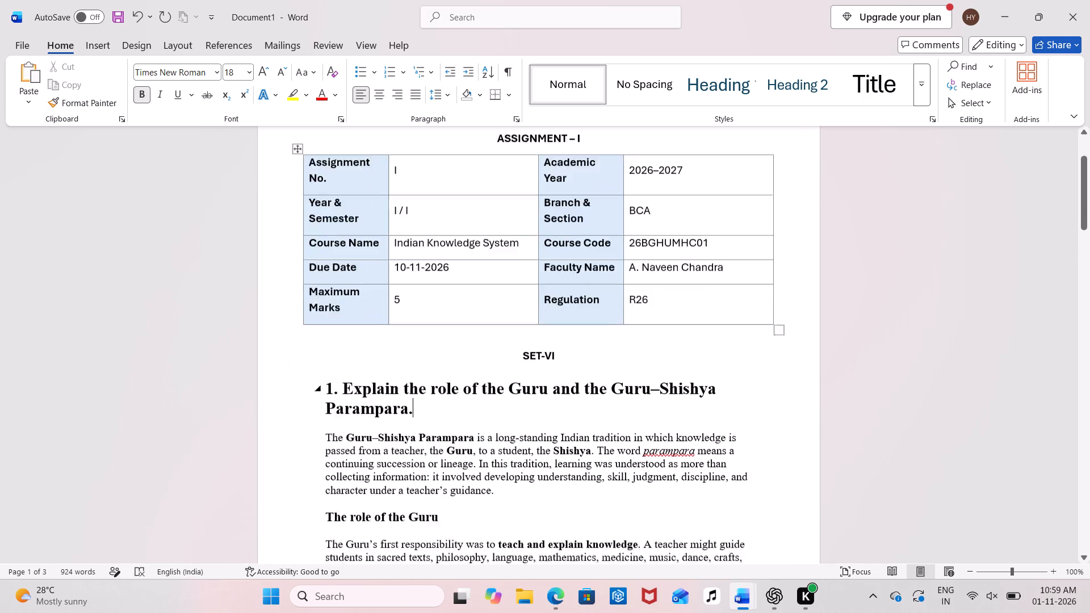
{"action": "scroll", "coordinate": [435, 376], "scroll_direction": "down", "scroll_amount": 17}
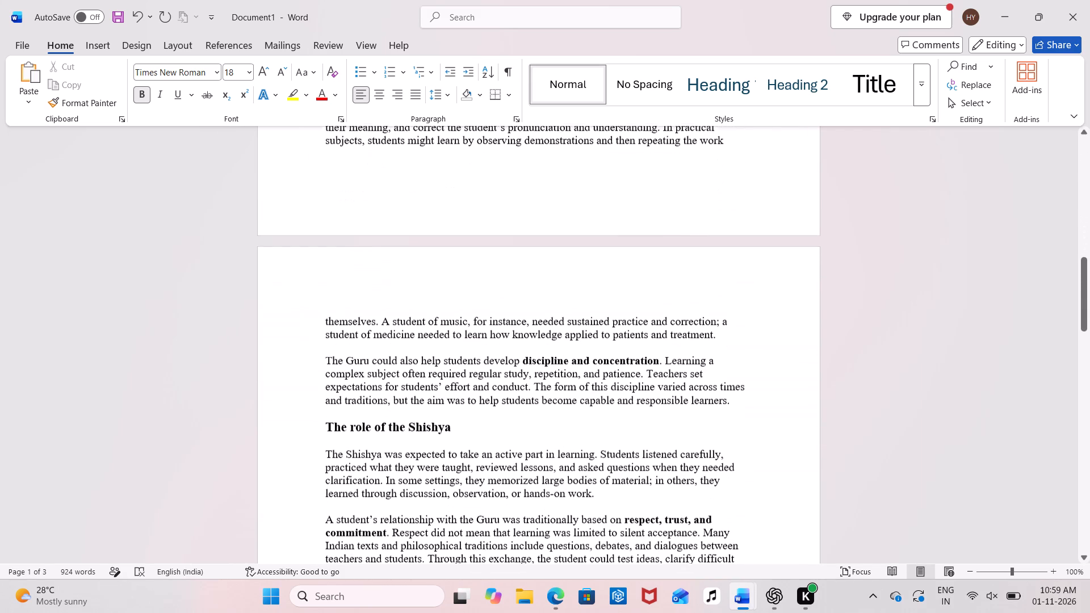
{"action": "left_click", "coordinate": [187, 43]}
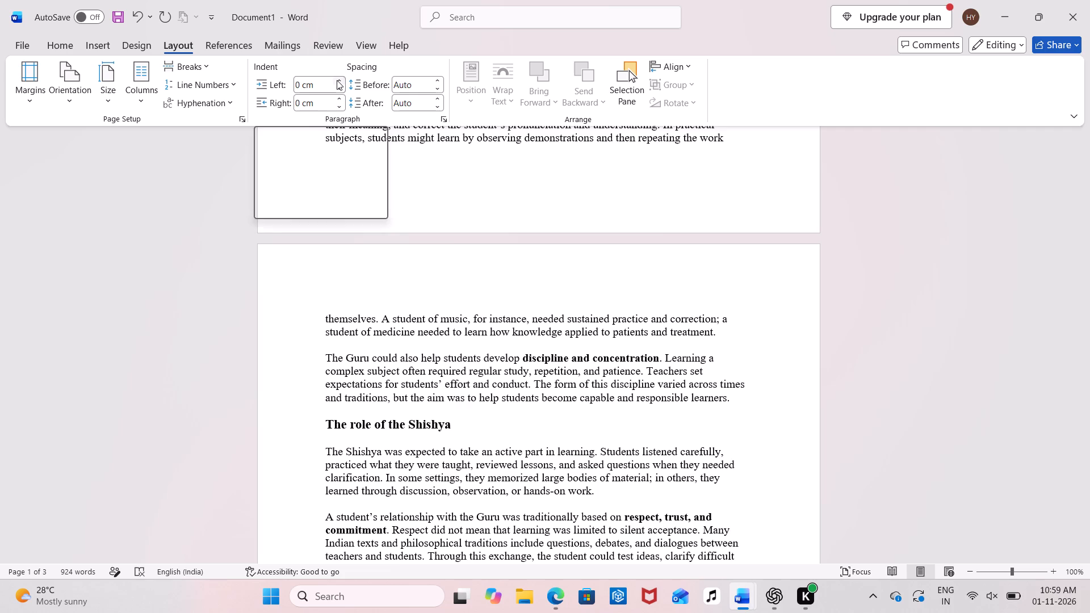
{"action": "left_click", "coordinate": [337, 80]}
{"action": "left_click", "coordinate": [337, 80]}
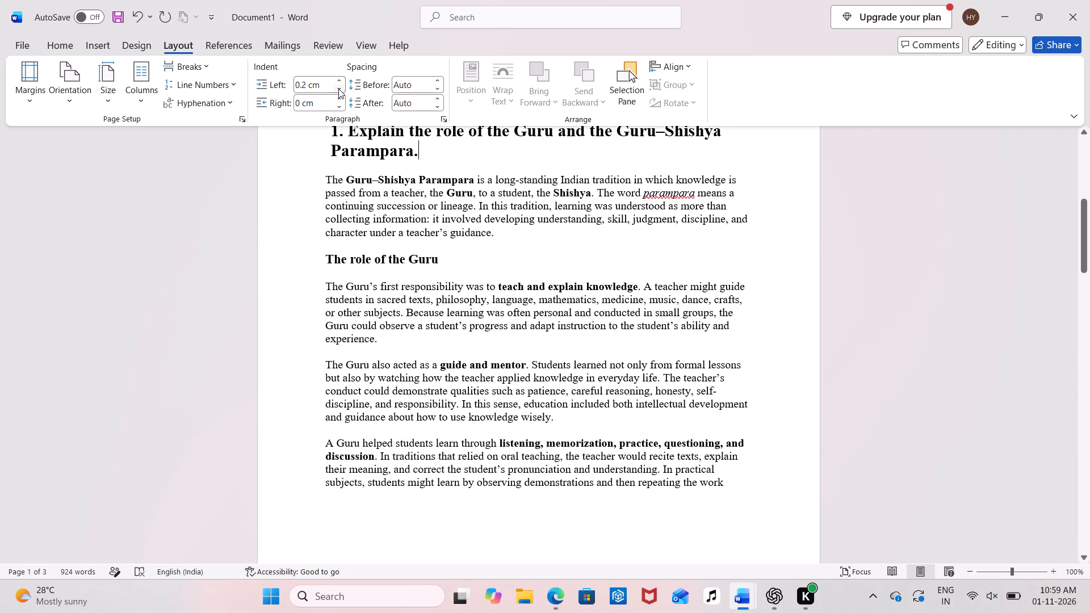
{"action": "double_click", "coordinate": [338, 89]}
{"action": "left_click", "coordinate": [338, 89]}
{"action": "triple_click", "coordinate": [338, 89]}
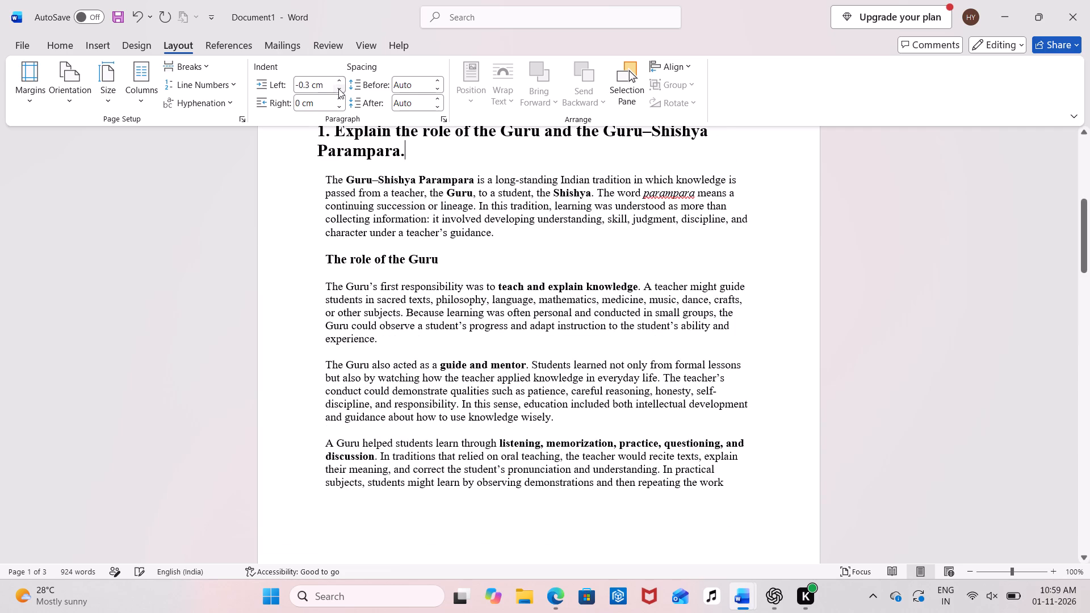
{"action": "left_click", "coordinate": [338, 89]}
{"action": "left_click", "coordinate": [338, 89]}
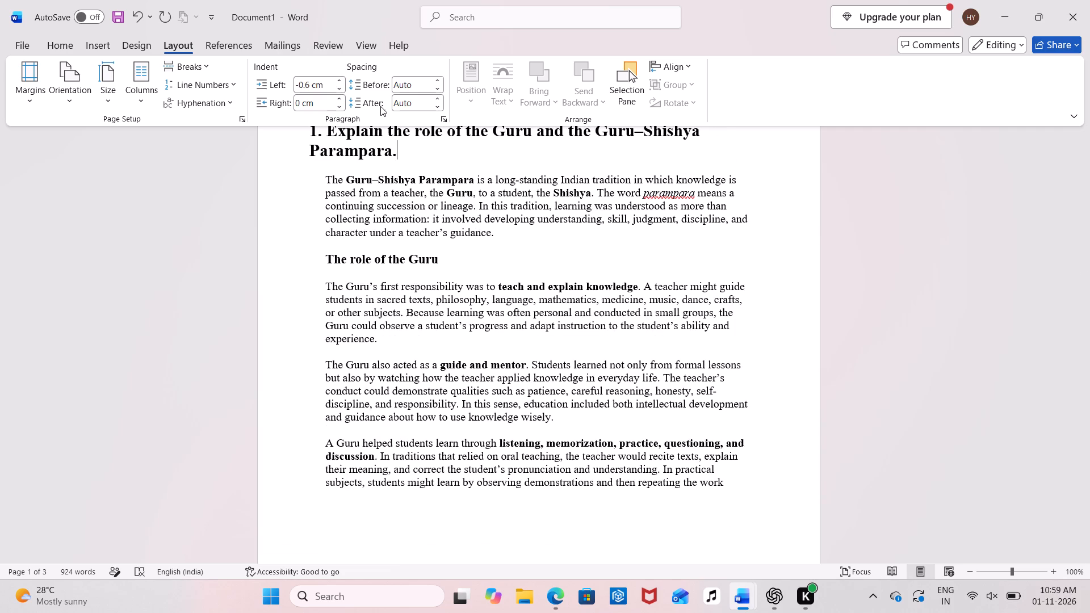
Try different paragraph spacings before the question 1 heading, up to 18 pt, and set it to 0 pt.
{"action": "left_click", "coordinate": [442, 87]}
{"action": "left_click", "coordinate": [440, 87]}
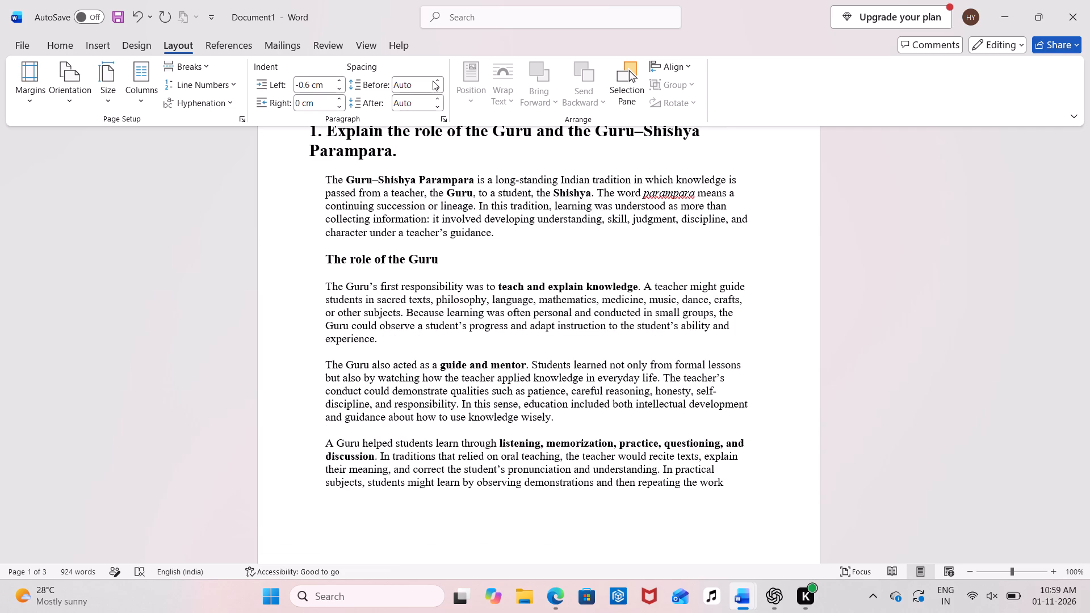
{"action": "left_click", "coordinate": [435, 81]}
{"action": "left_click", "coordinate": [437, 82]}
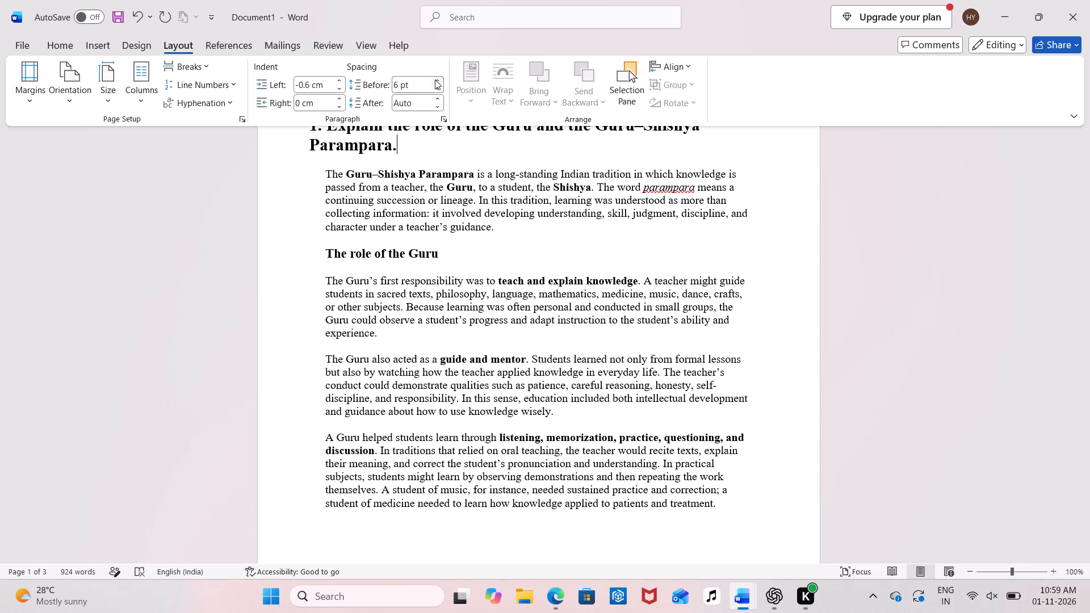
{"action": "left_click", "coordinate": [435, 79]}
{"action": "left_click", "coordinate": [436, 88]}
{"action": "left_click", "coordinate": [436, 88]}
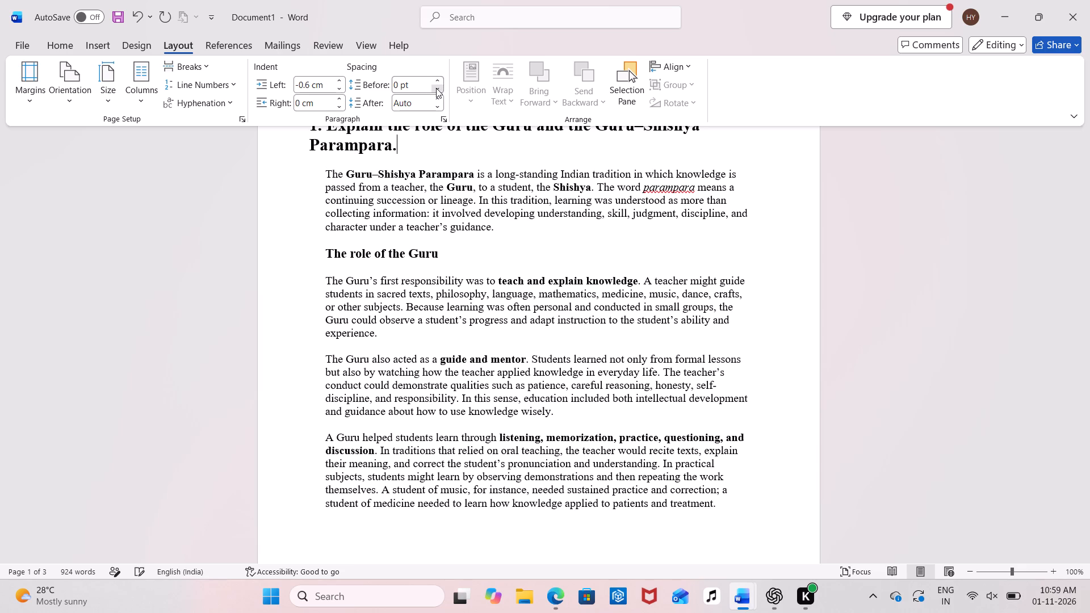
{"action": "left_click", "coordinate": [437, 81]}
{"action": "left_click", "coordinate": [437, 81]}
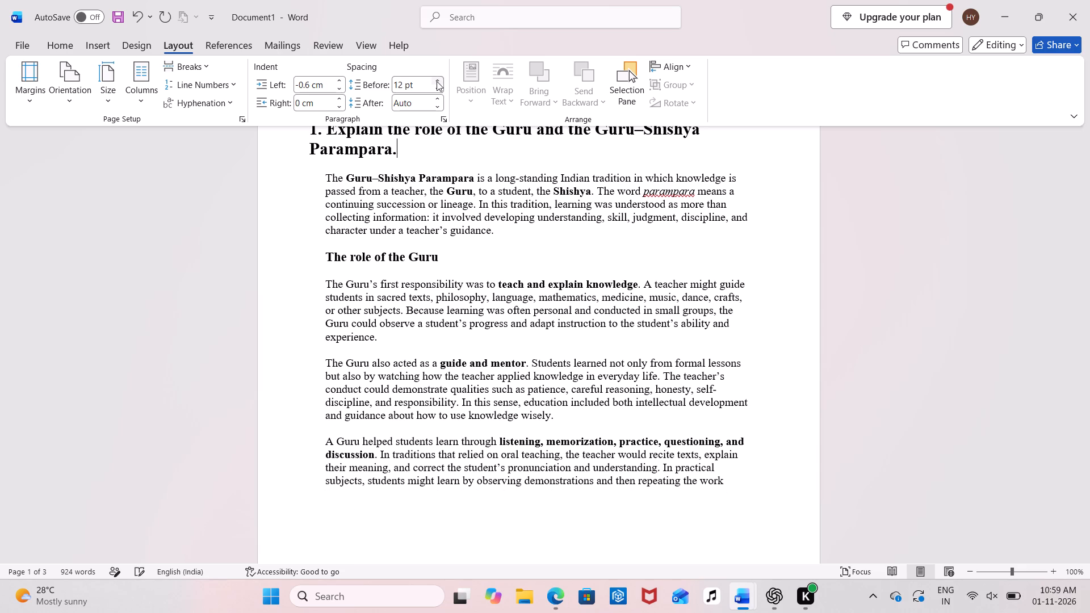
{"action": "left_click", "coordinate": [437, 81]}
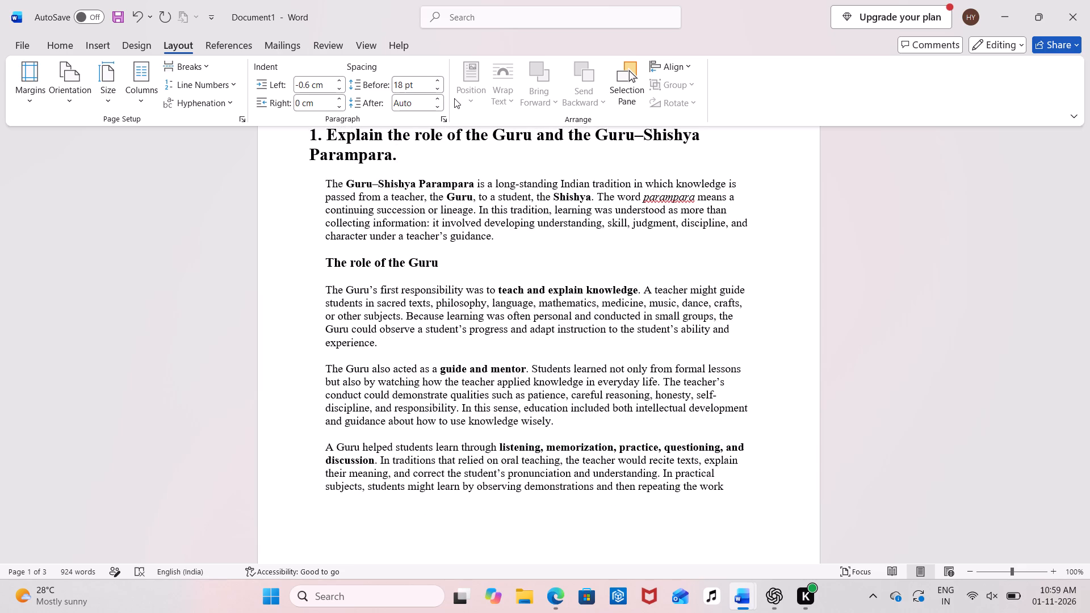
{"action": "double_click", "coordinate": [440, 91]}
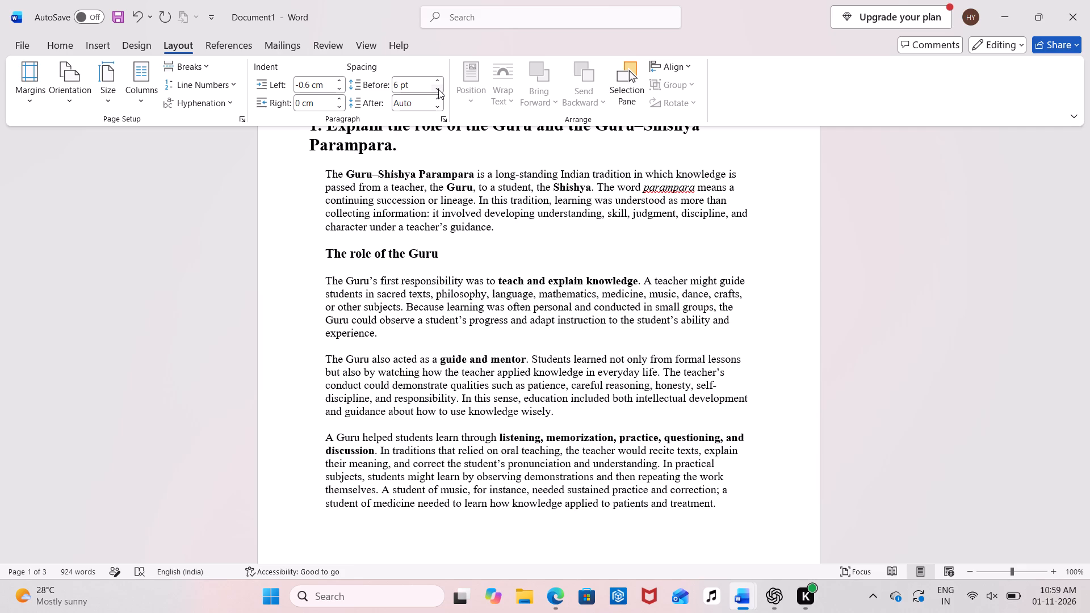
{"action": "left_click", "coordinate": [438, 89]}
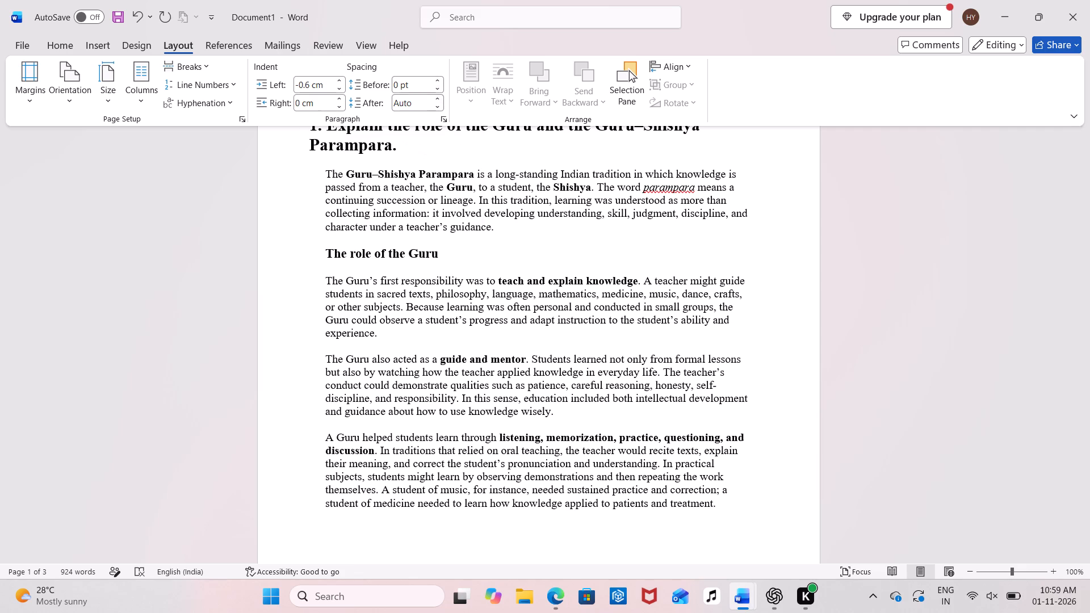
Try 12 pt and Auto paragraph spacing after the question 1 heading, and set it to 0 pt.
{"action": "left_click", "coordinate": [438, 99]}
{"action": "left_click", "coordinate": [439, 99]}
{"action": "left_click", "coordinate": [439, 99]}
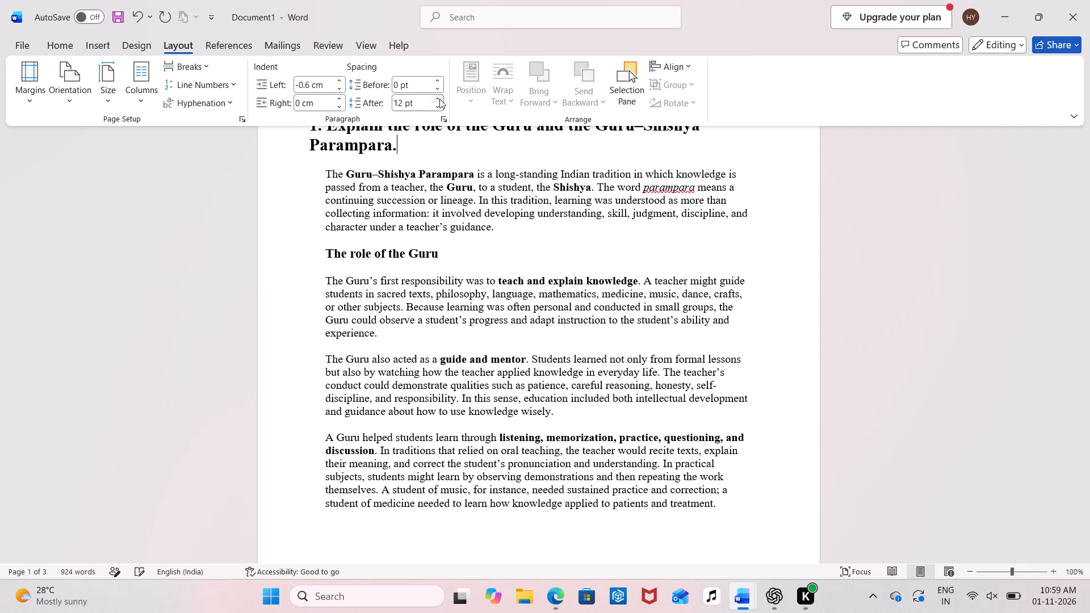
{"action": "double_click", "coordinate": [437, 106]}
{"action": "left_click", "coordinate": [437, 106]}
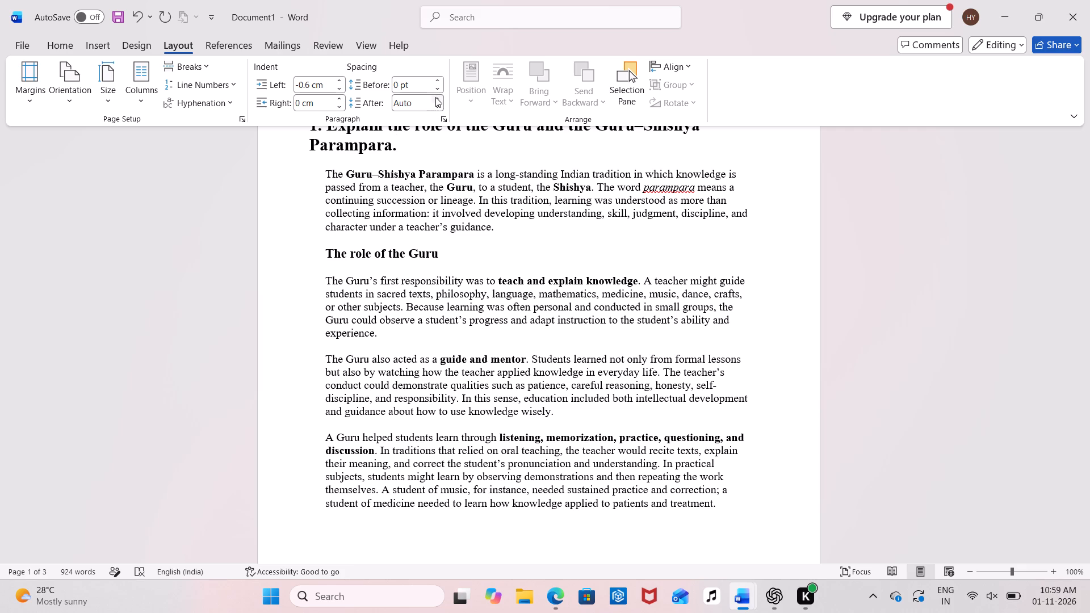
{"action": "left_click", "coordinate": [438, 96]}
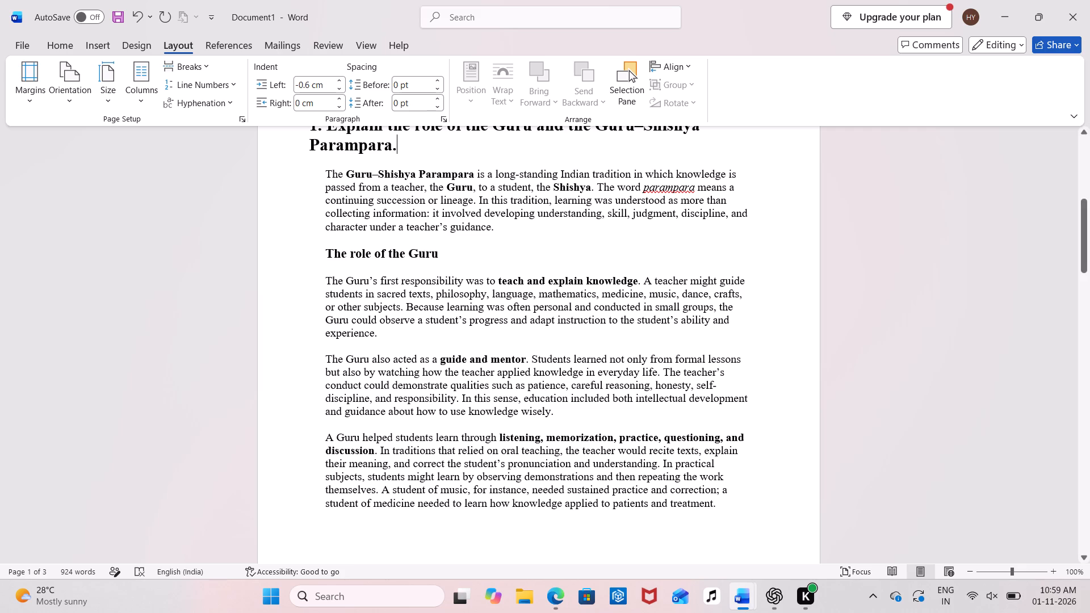
Set the right indent of the question 1 heading to -0.3 cm.
{"action": "scroll", "coordinate": [476, 218], "scroll_direction": "down", "scroll_amount": 20}
{"action": "scroll", "coordinate": [476, 218], "scroll_direction": "down", "scroll_amount": 3}
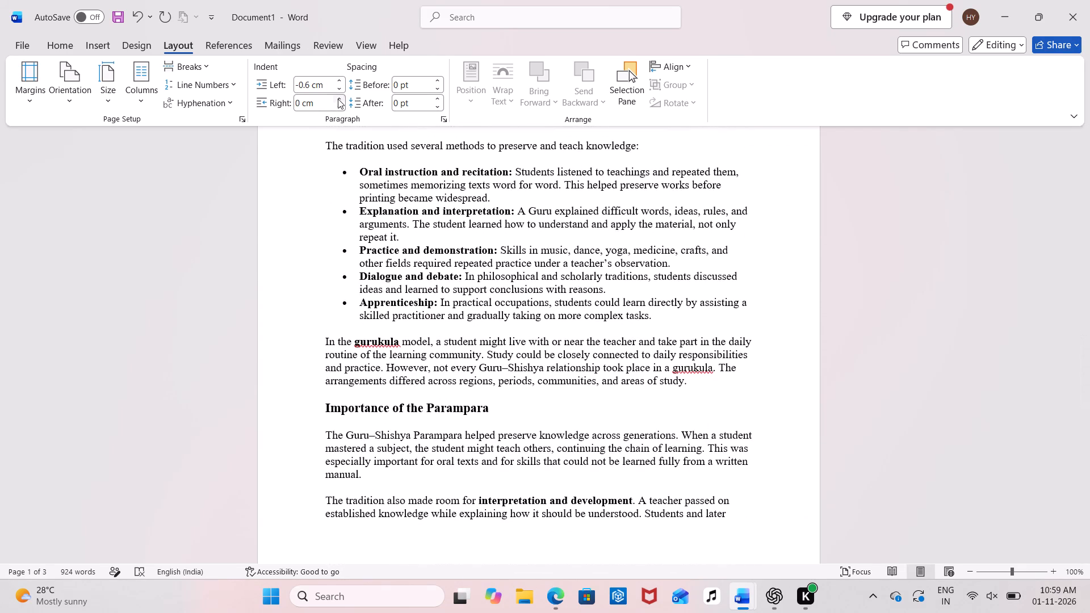
{"action": "left_click", "coordinate": [338, 99]}
{"action": "left_click", "coordinate": [338, 99]}
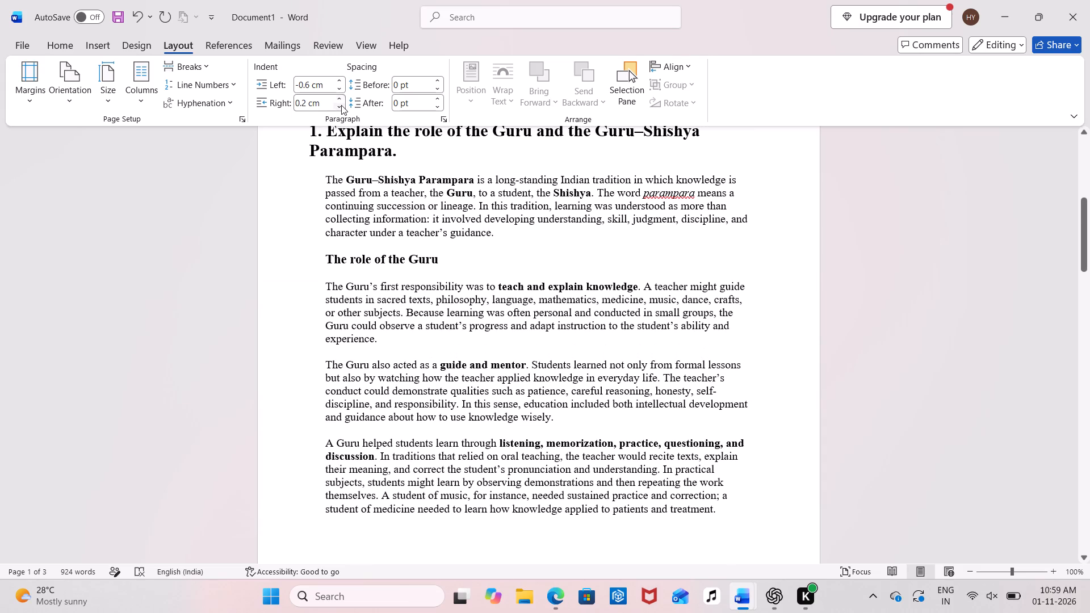
{"action": "double_click", "coordinate": [341, 105]}
{"action": "left_click", "coordinate": [341, 105]}
{"action": "left_click", "coordinate": [341, 105]}
{"action": "left_click", "coordinate": [341, 107]}
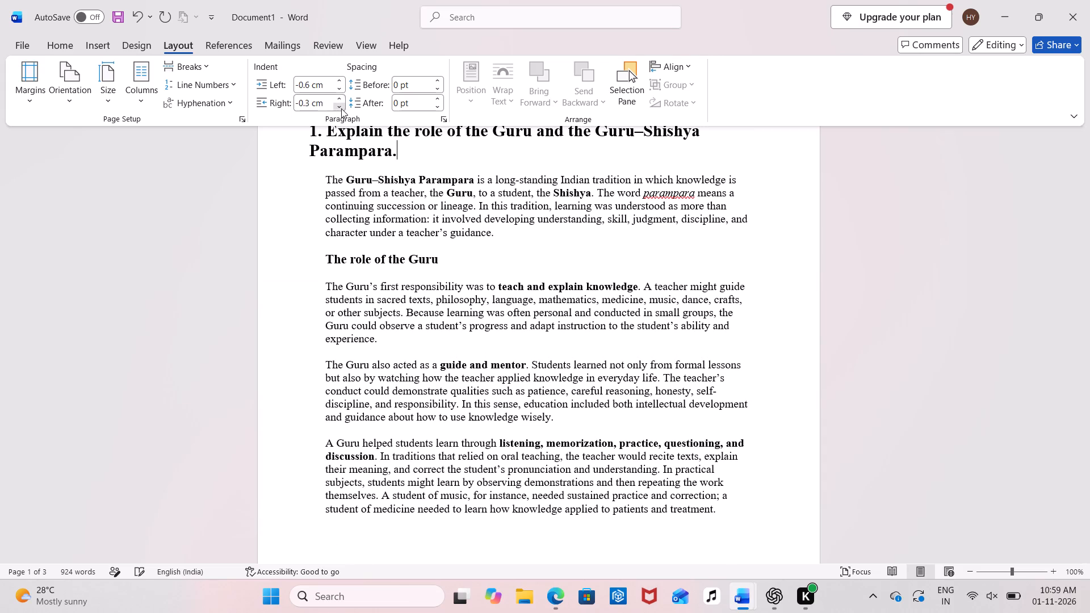
Review the document from the department title and details table through to the end of the question 1 answer.
{"action": "scroll", "coordinate": [397, 253], "scroll_direction": "up", "scroll_amount": 9}
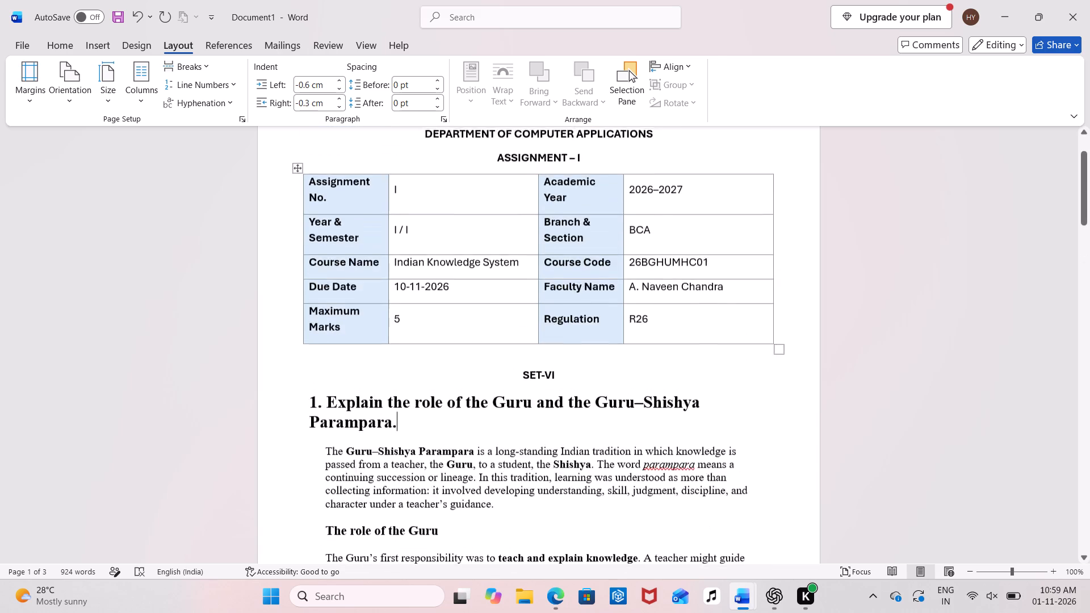
{"action": "scroll", "coordinate": [397, 267], "scroll_direction": "up", "scroll_amount": 6}
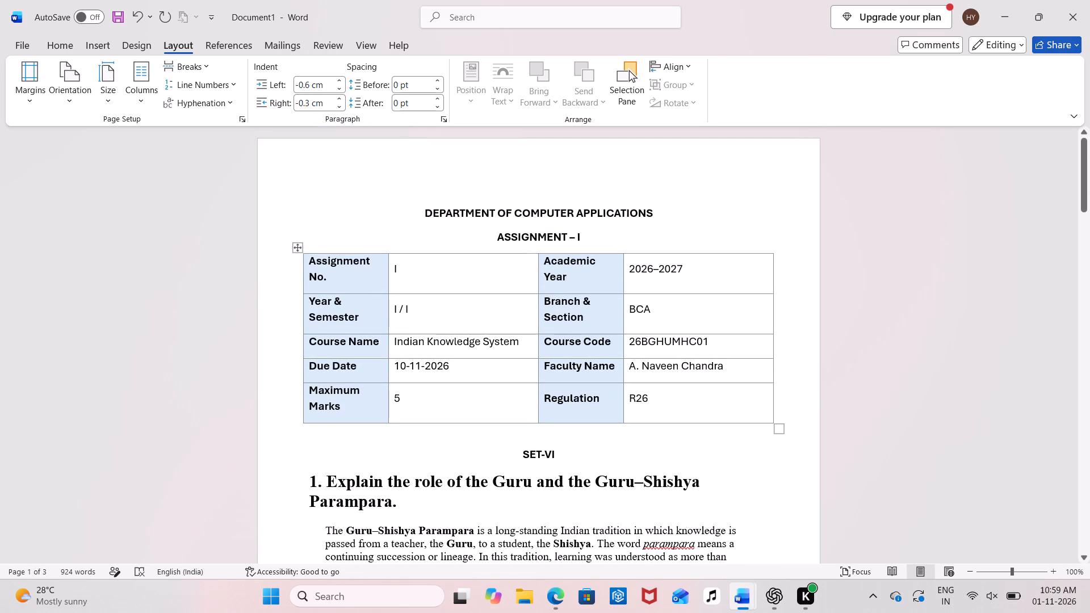
{"action": "left_click_drag", "start_coordinate": [426, 207], "coordinate": [601, 204]}
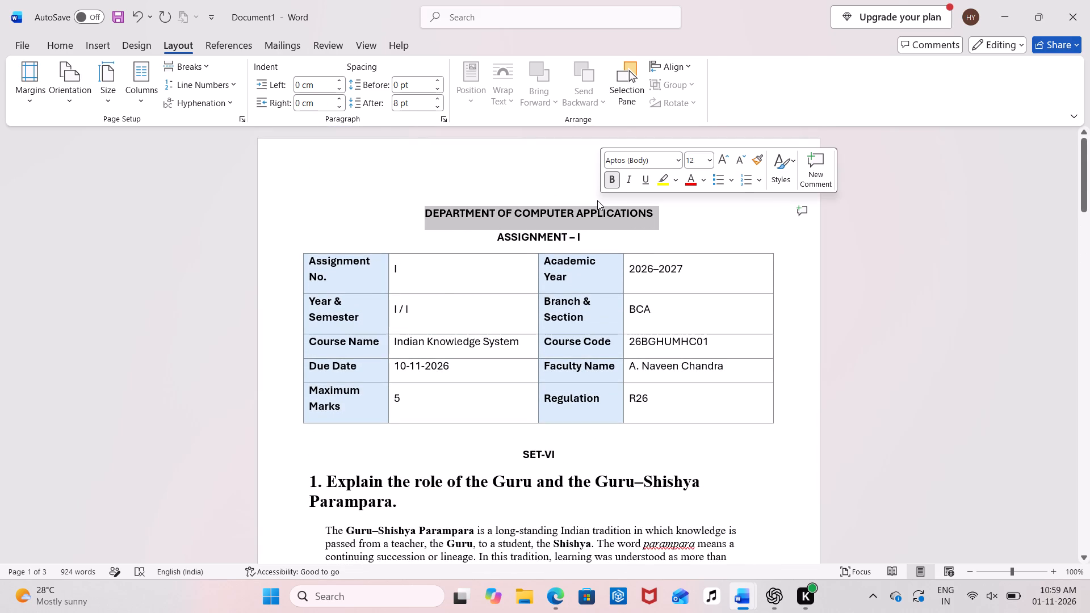
{"action": "left_click", "coordinate": [671, 209]}
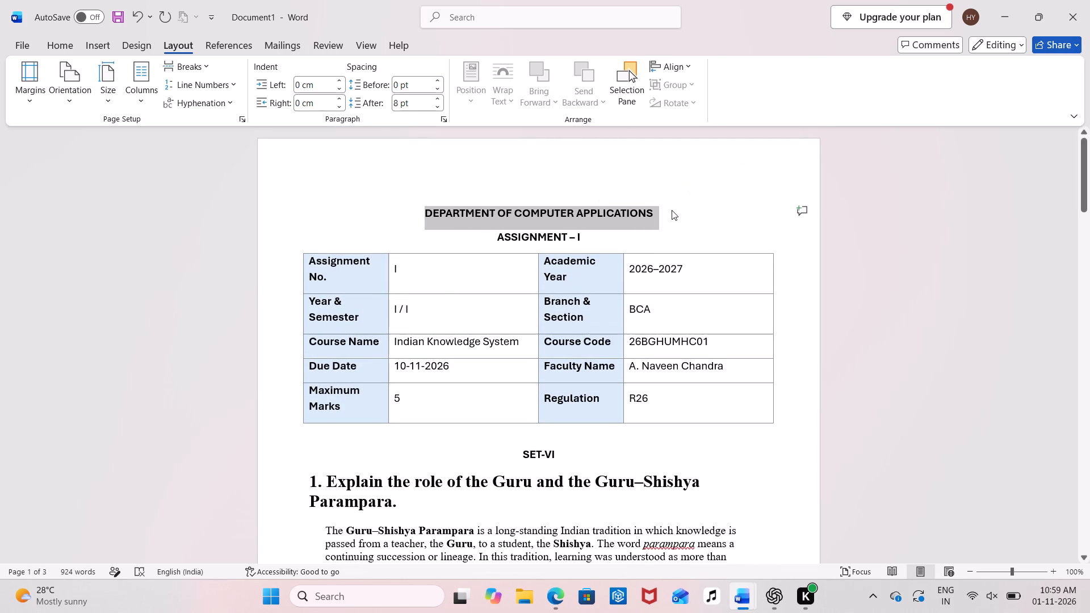
{"action": "scroll", "coordinate": [498, 249], "scroll_direction": "down", "scroll_amount": 1}
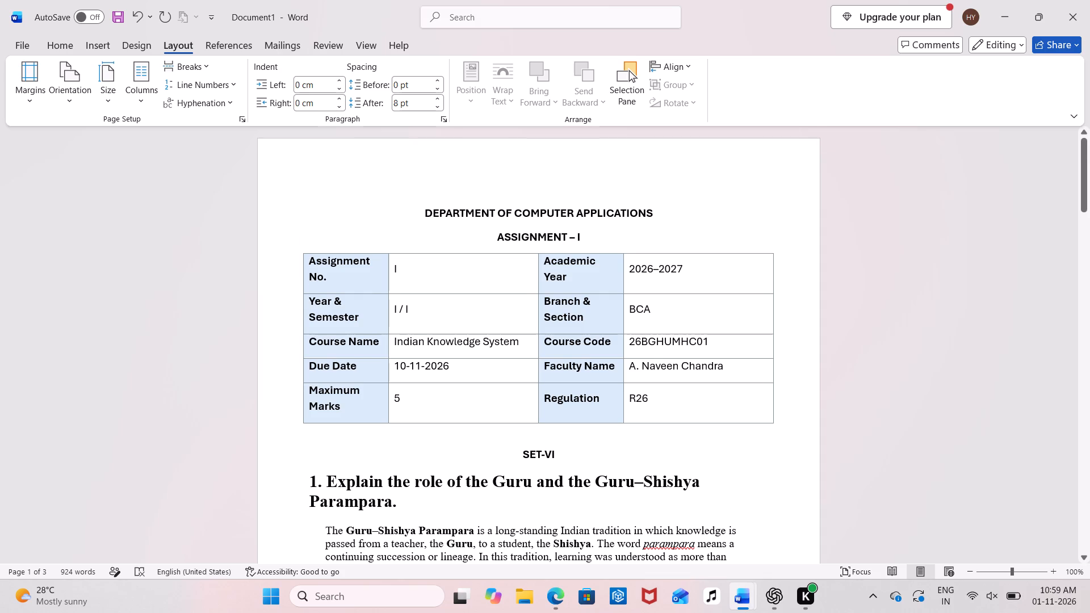
{"action": "scroll", "coordinate": [498, 249], "scroll_direction": "down", "scroll_amount": 5}
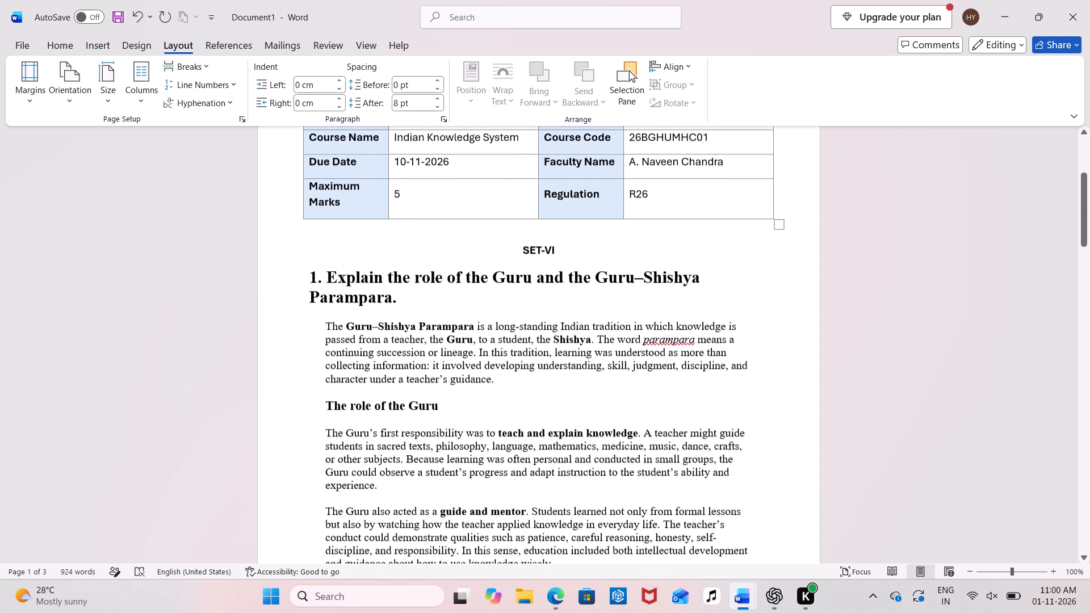
{"action": "scroll", "coordinate": [497, 250], "scroll_direction": "down", "scroll_amount": 9}
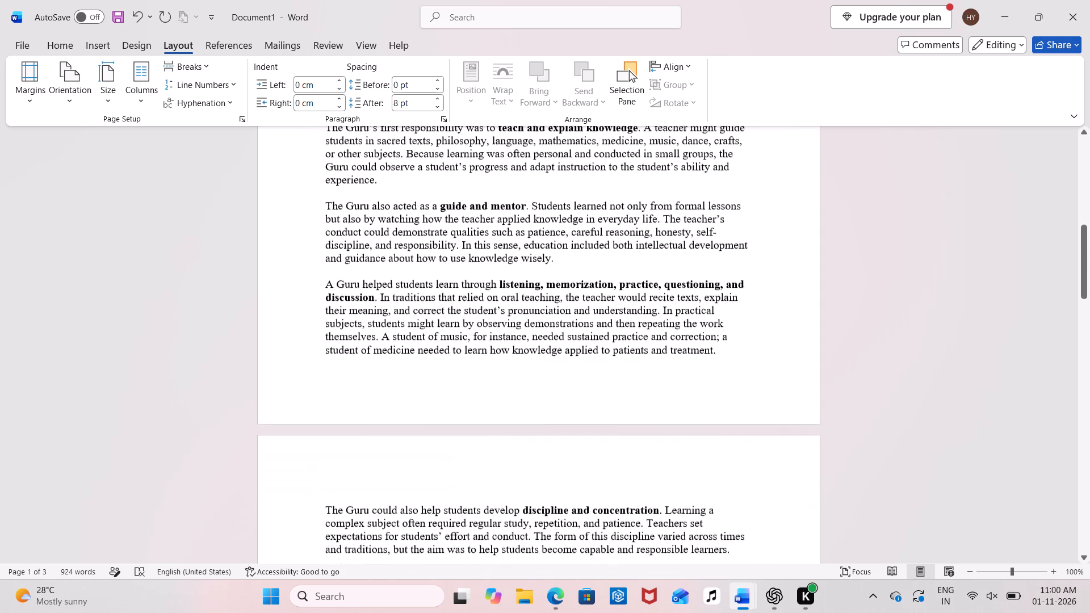
{"action": "scroll", "coordinate": [497, 250], "scroll_direction": "down", "scroll_amount": 8}
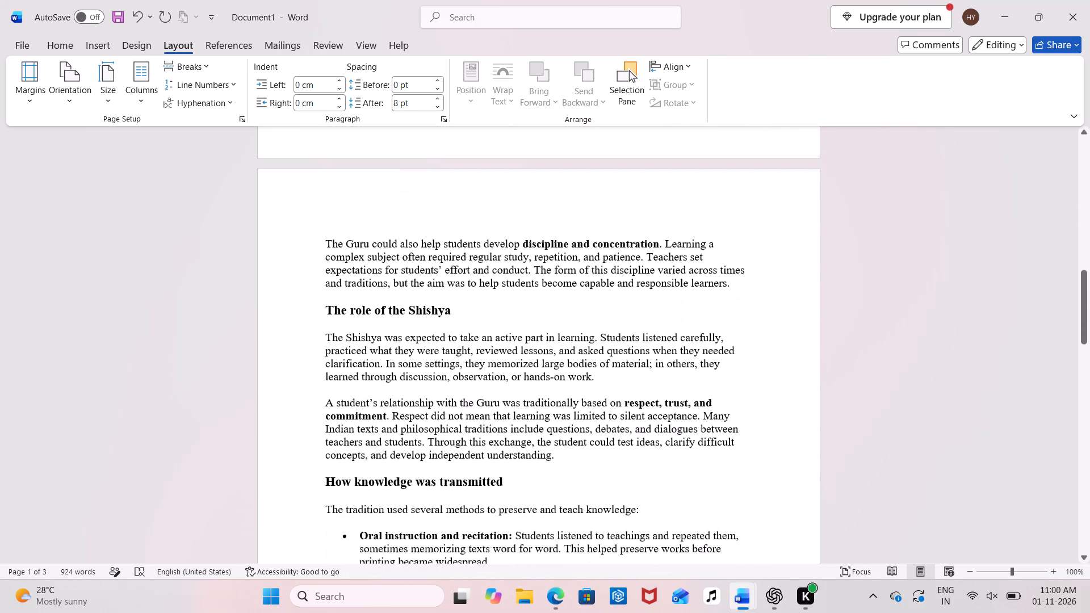
{"action": "scroll", "coordinate": [497, 250], "scroll_direction": "down", "scroll_amount": 11}
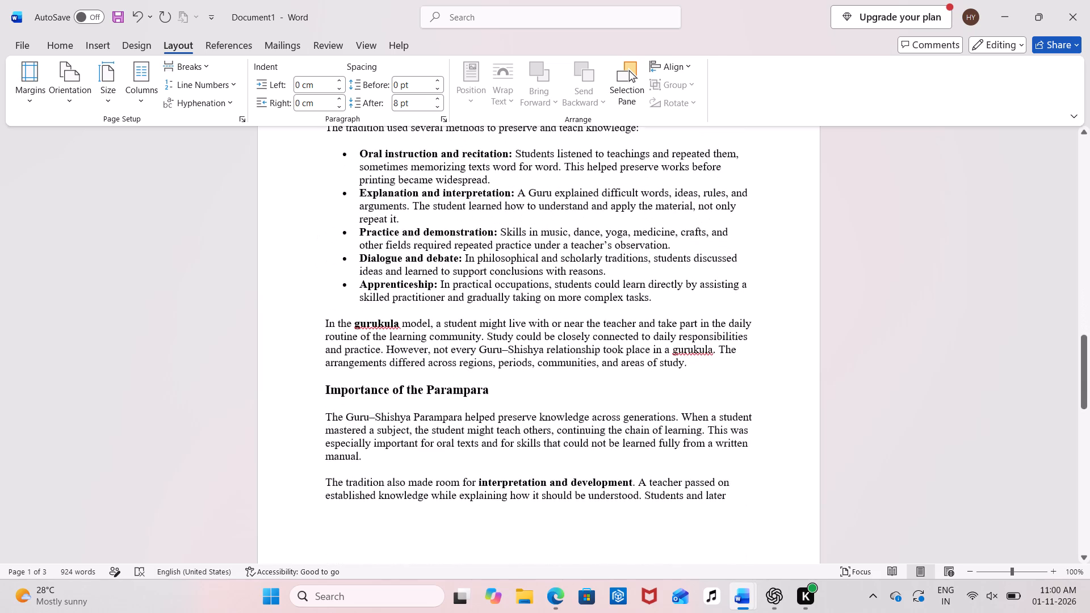
{"action": "scroll", "coordinate": [497, 250], "scroll_direction": "down", "scroll_amount": 11}
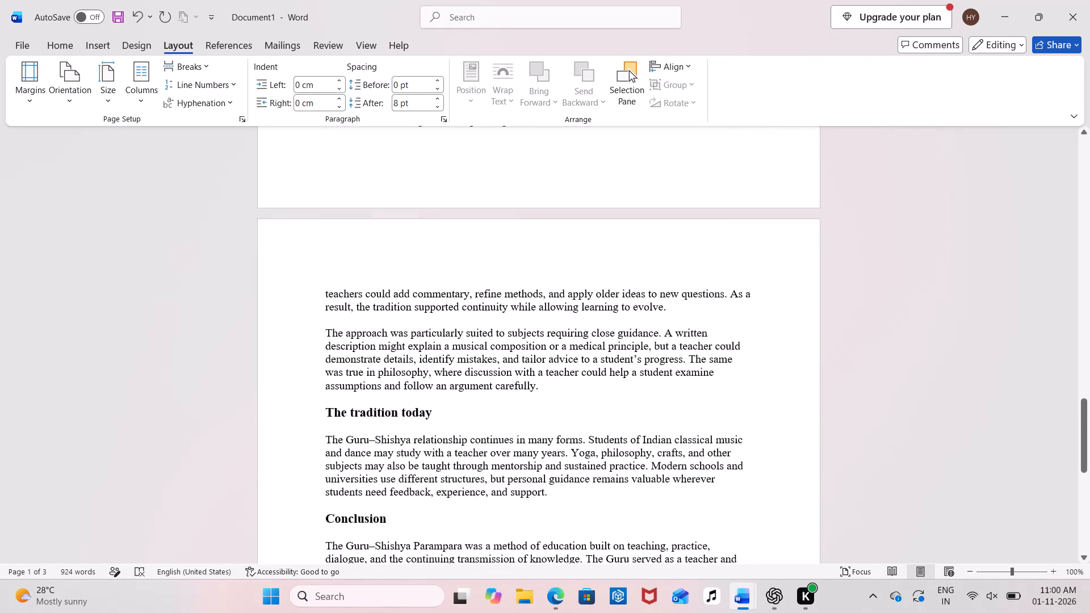
{"action": "scroll", "coordinate": [497, 250], "scroll_direction": "down", "scroll_amount": 19}
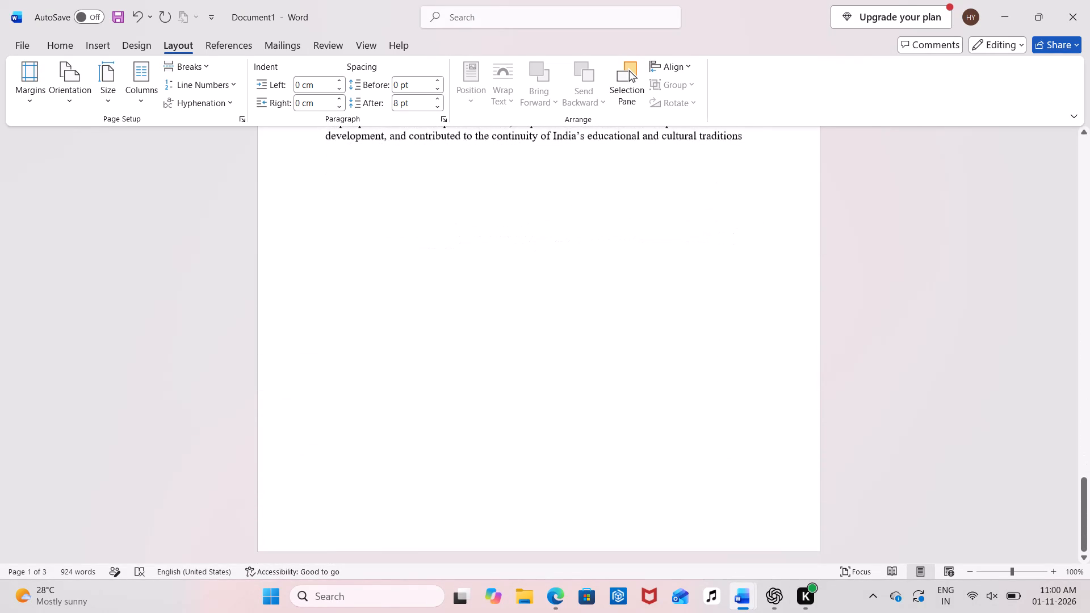
{"action": "scroll", "coordinate": [497, 251], "scroll_direction": "down", "scroll_amount": 1}
{"action": "scroll", "coordinate": [497, 248], "scroll_direction": "up", "scroll_amount": 1}
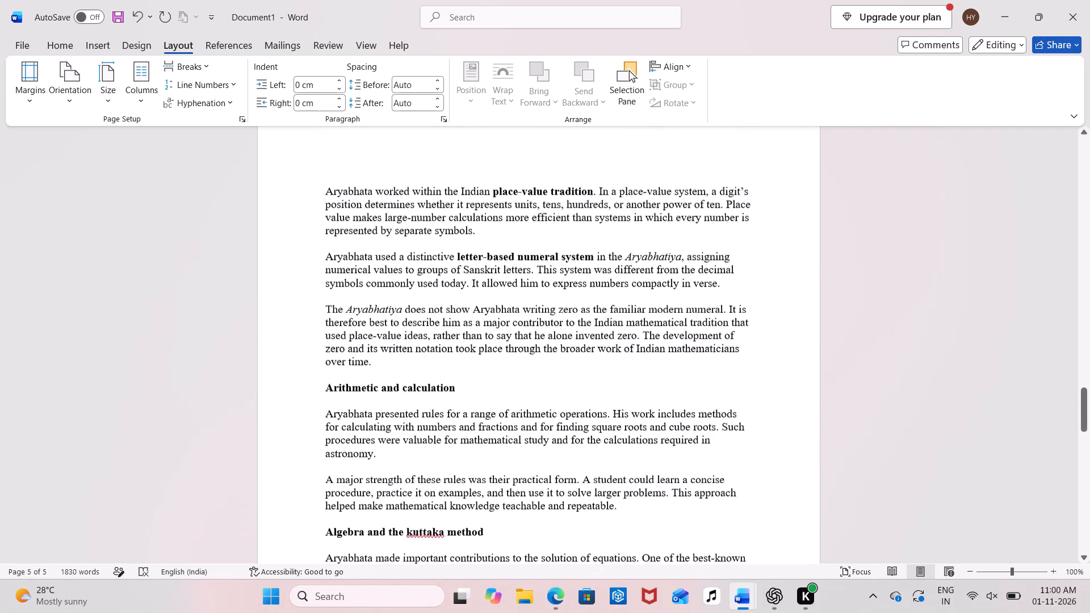
{"action": "scroll", "coordinate": [783, 302], "scroll_direction": "up", "scroll_amount": 16}
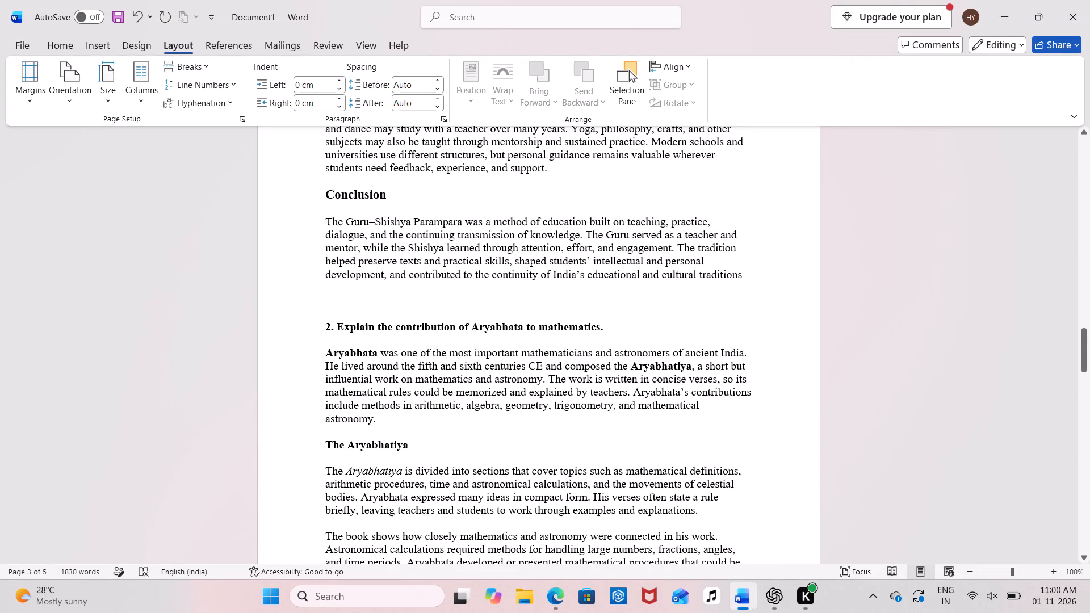
{"action": "scroll", "coordinate": [410, 335], "scroll_direction": "down", "scroll_amount": 18}
{"action": "scroll", "coordinate": [410, 334], "scroll_direction": "down", "scroll_amount": 5}
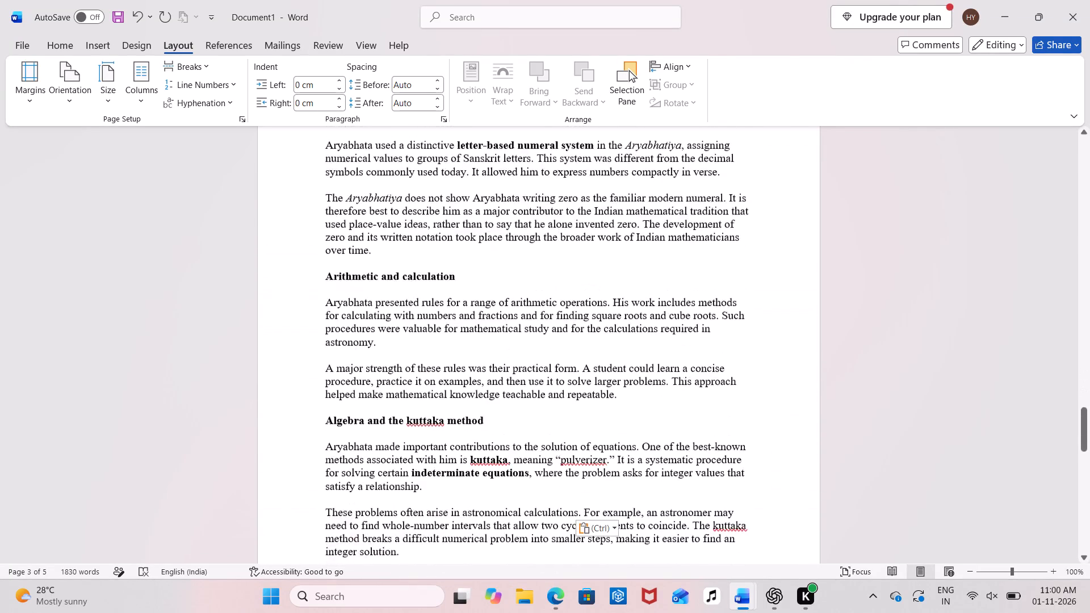
{"action": "scroll", "coordinate": [410, 334], "scroll_direction": "down", "scroll_amount": 6}
{"action": "scroll", "coordinate": [410, 334], "scroll_direction": "up", "scroll_amount": 1}
{"action": "scroll", "coordinate": [410, 334], "scroll_direction": "down", "scroll_amount": 19}
{"action": "scroll", "coordinate": [410, 334], "scroll_direction": "down", "scroll_amount": 12}
{"action": "scroll", "coordinate": [410, 334], "scroll_direction": "up", "scroll_amount": 2}
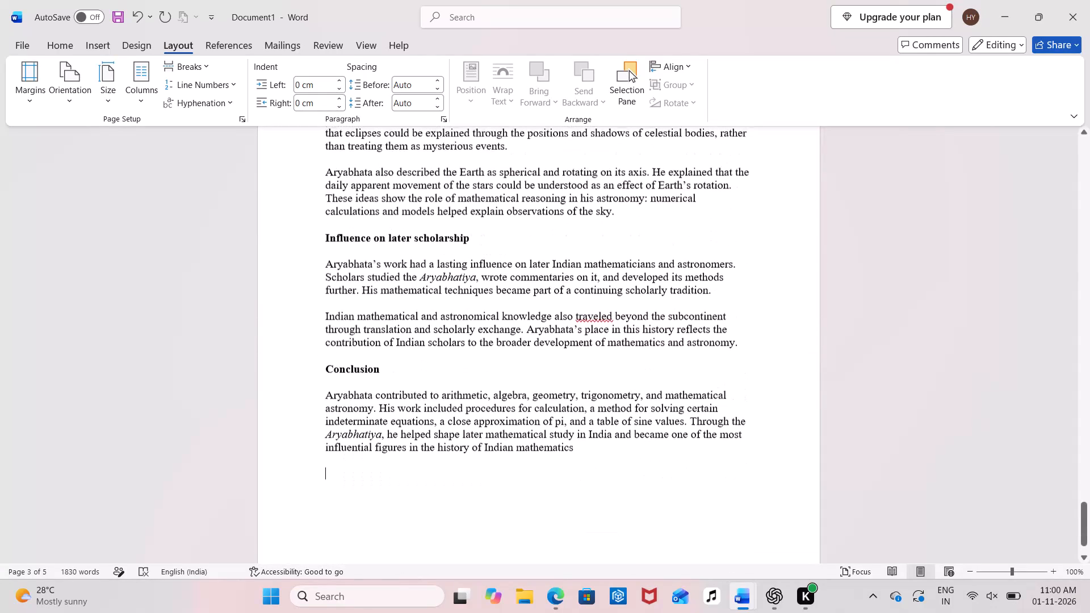
{"action": "scroll", "coordinate": [410, 334], "scroll_direction": "up", "scroll_amount": 13}
{"action": "scroll", "coordinate": [410, 334], "scroll_direction": "up", "scroll_amount": 8}
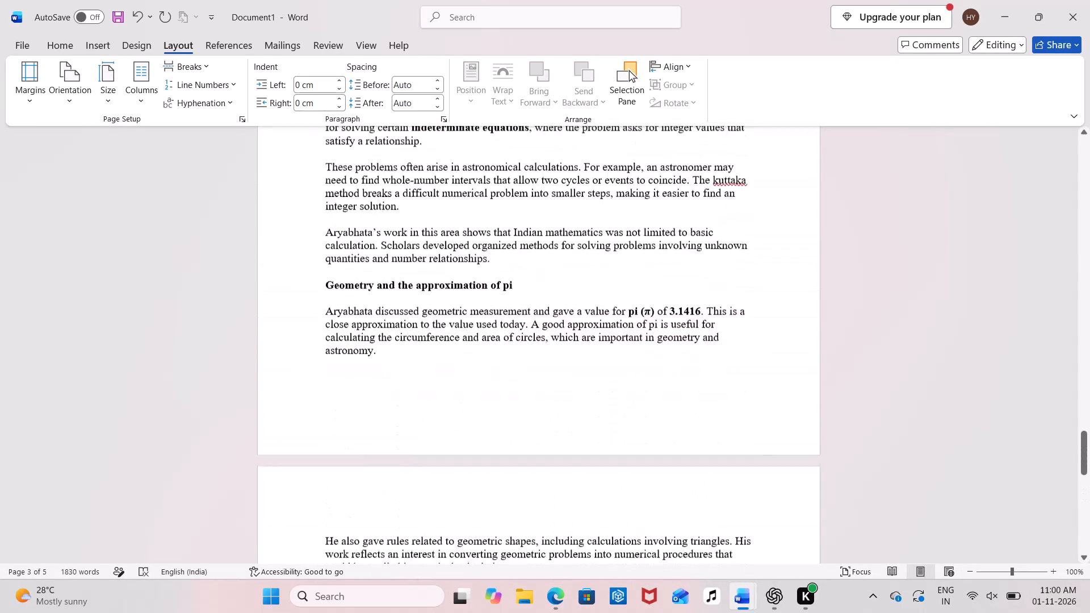
{"action": "scroll", "coordinate": [410, 334], "scroll_direction": "up", "scroll_amount": 20}
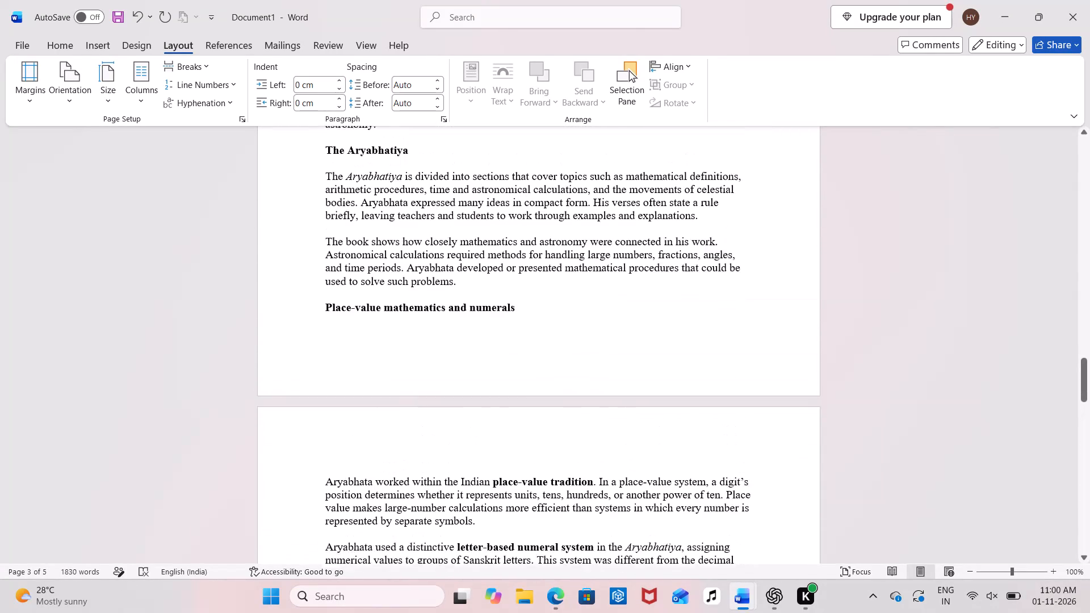
{"action": "scroll", "coordinate": [410, 334], "scroll_direction": "up", "scroll_amount": 20}
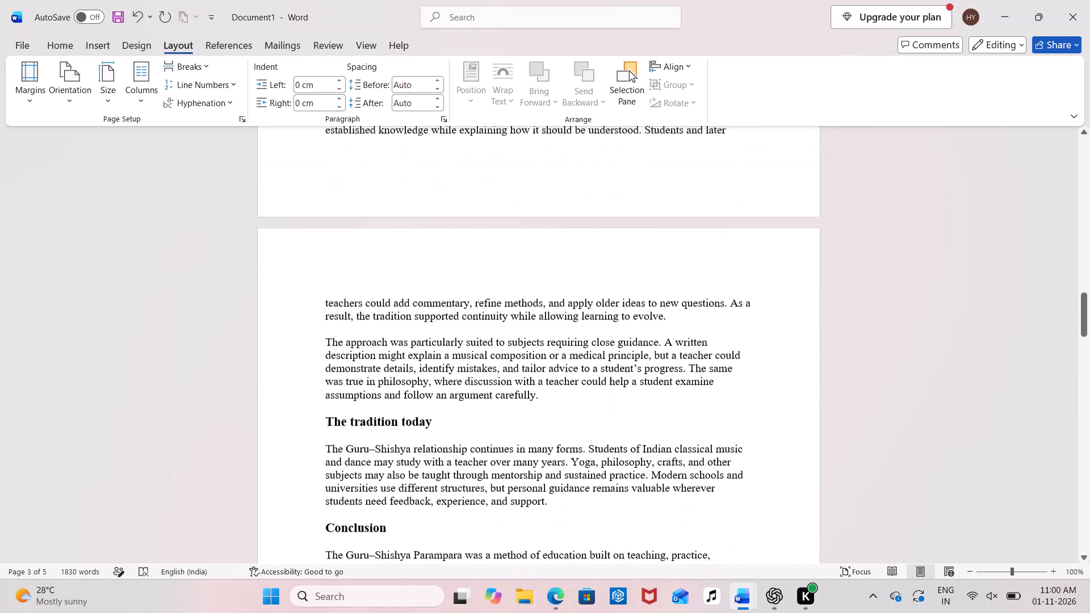
{"action": "scroll", "coordinate": [410, 334], "scroll_direction": "up", "scroll_amount": 16}
{"action": "scroll", "coordinate": [410, 334], "scroll_direction": "up", "scroll_amount": 6}
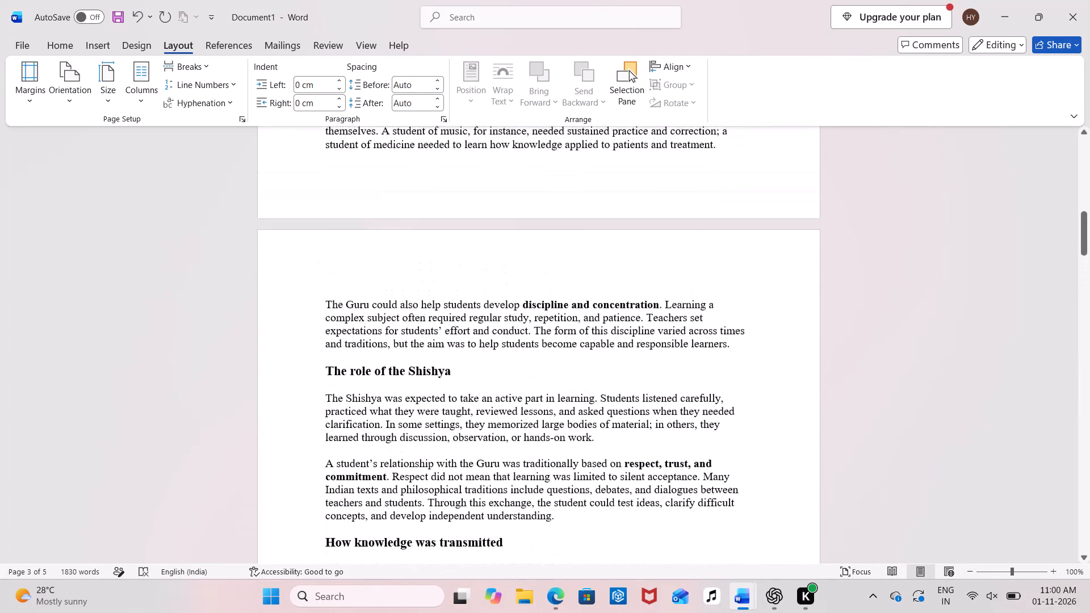
Set the paragraph spacing after the DEPARTMENT OF COMPUTER APPLICATIONS title line to 0 pt.
{"action": "scroll", "coordinate": [410, 334], "scroll_direction": "up", "scroll_amount": 15}
{"action": "scroll", "coordinate": [410, 334], "scroll_direction": "up", "scroll_amount": 6}
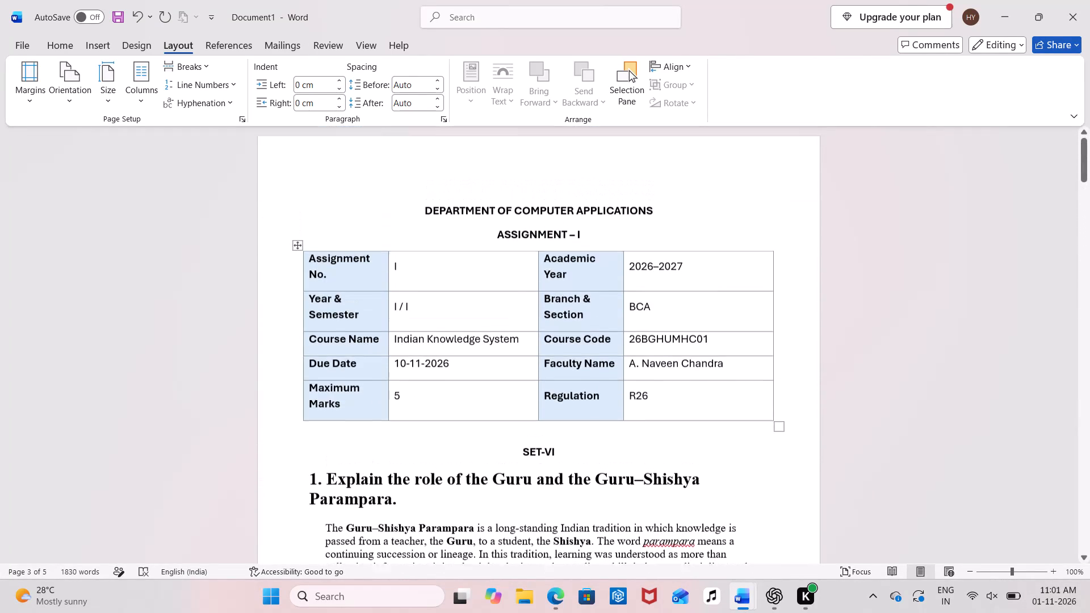
{"action": "scroll", "coordinate": [410, 334], "scroll_direction": "up", "scroll_amount": 3}
{"action": "left_click", "coordinate": [472, 186]}
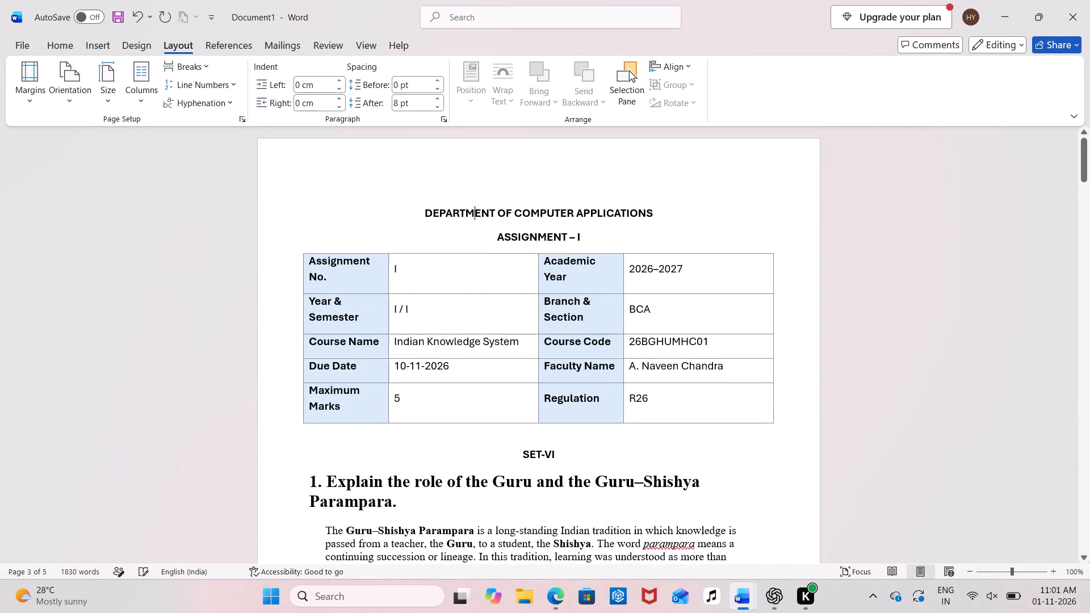
{"action": "left_click", "coordinate": [419, 208]}
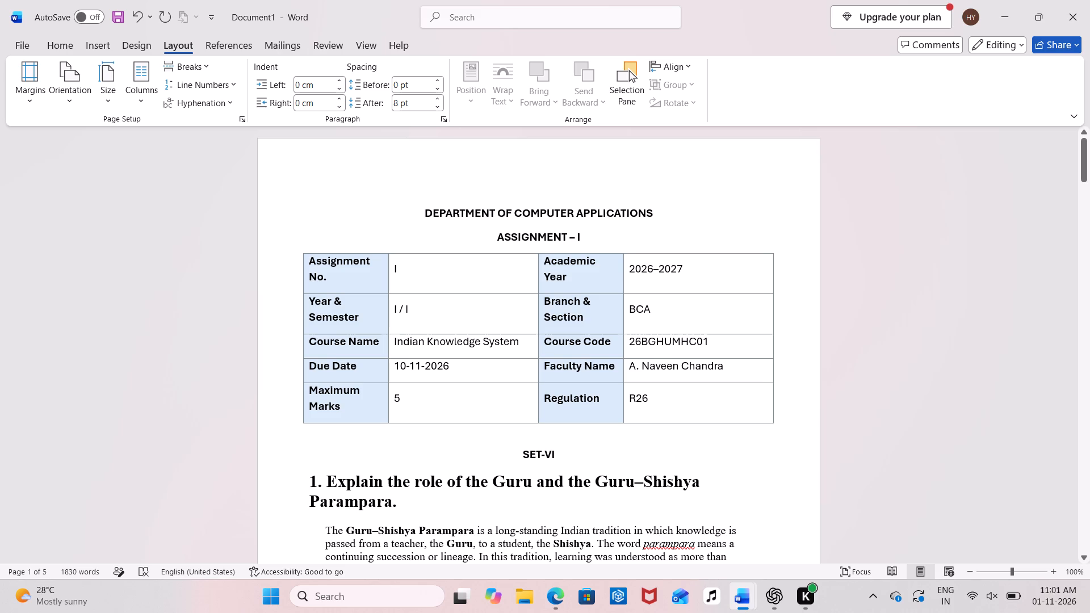
{"action": "left_click", "coordinate": [439, 98]}
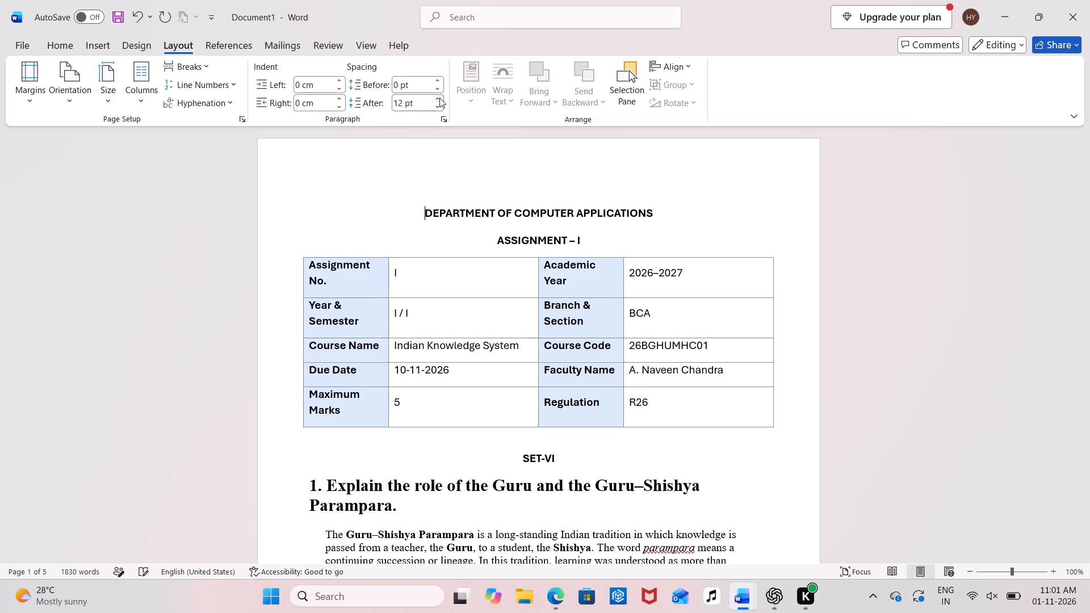
{"action": "left_click", "coordinate": [439, 98]}
{"action": "triple_click", "coordinate": [438, 104]}
{"action": "left_click", "coordinate": [438, 104]}
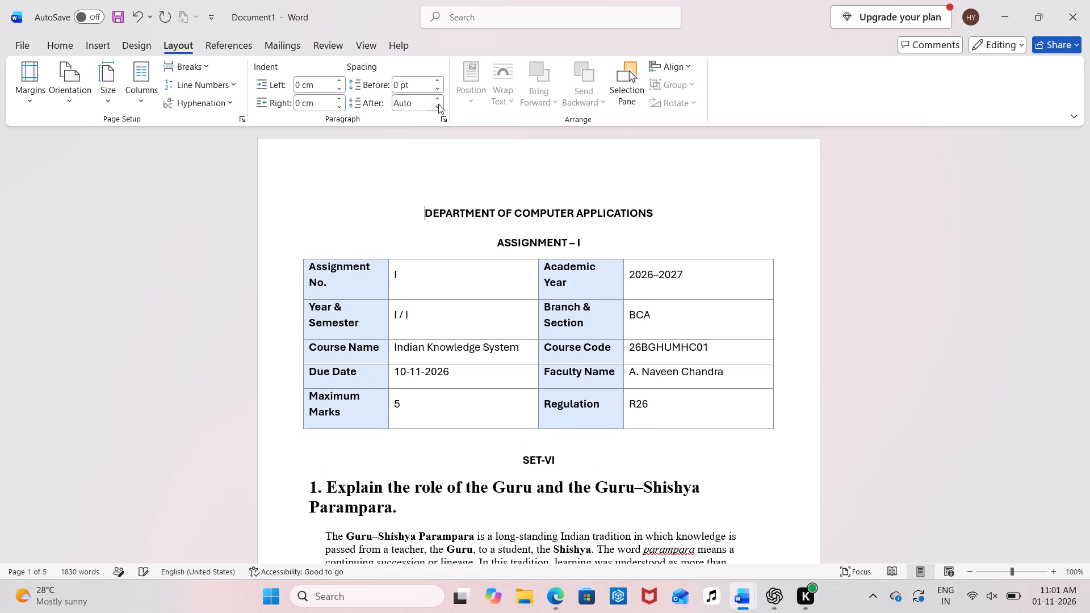
{"action": "left_click", "coordinate": [438, 104]}
{"action": "left_click", "coordinate": [438, 100]}
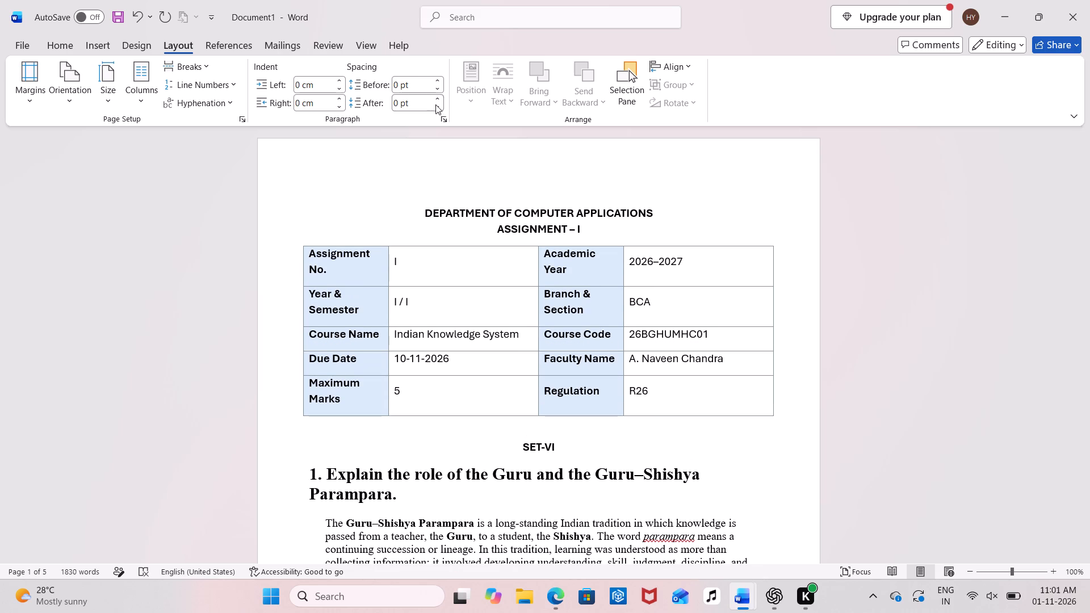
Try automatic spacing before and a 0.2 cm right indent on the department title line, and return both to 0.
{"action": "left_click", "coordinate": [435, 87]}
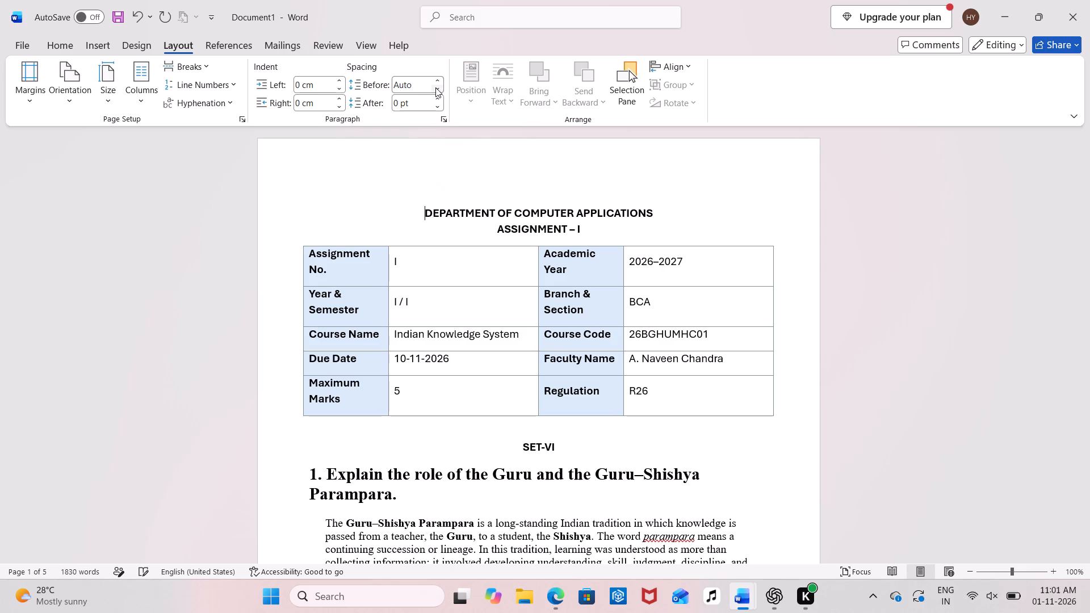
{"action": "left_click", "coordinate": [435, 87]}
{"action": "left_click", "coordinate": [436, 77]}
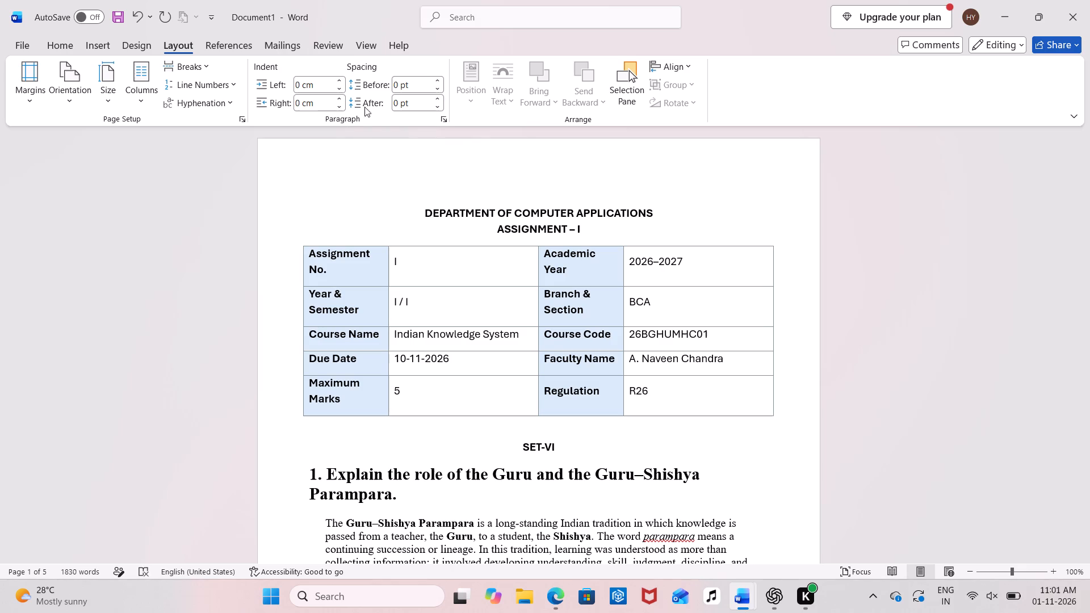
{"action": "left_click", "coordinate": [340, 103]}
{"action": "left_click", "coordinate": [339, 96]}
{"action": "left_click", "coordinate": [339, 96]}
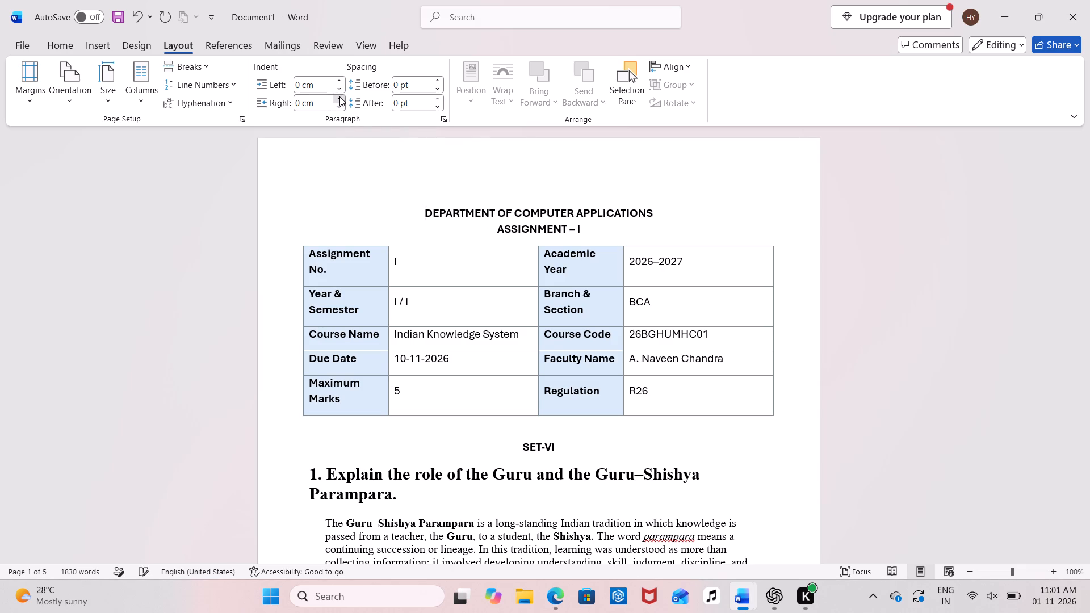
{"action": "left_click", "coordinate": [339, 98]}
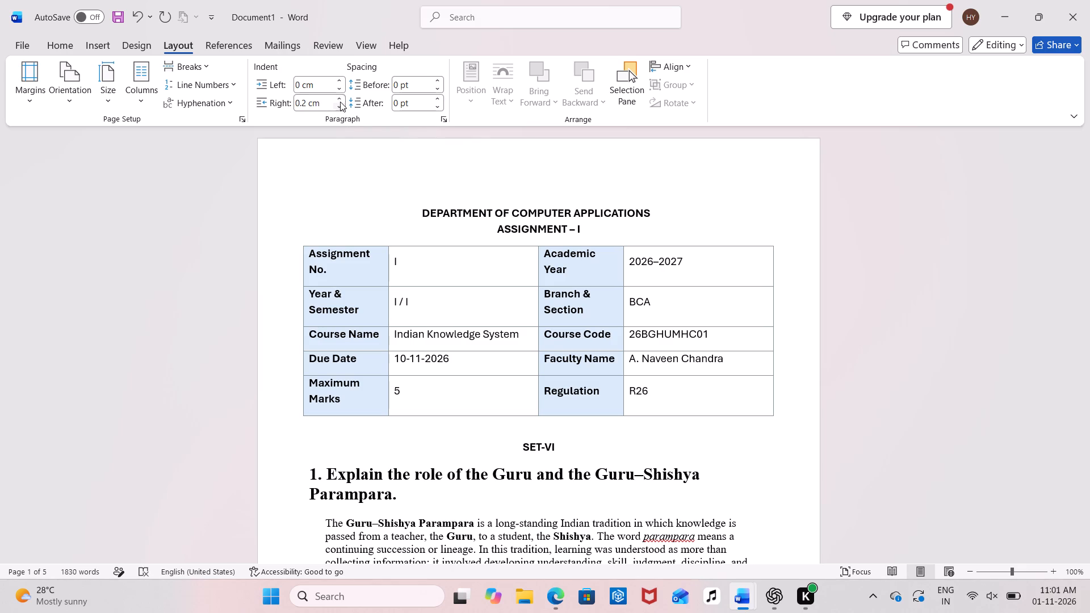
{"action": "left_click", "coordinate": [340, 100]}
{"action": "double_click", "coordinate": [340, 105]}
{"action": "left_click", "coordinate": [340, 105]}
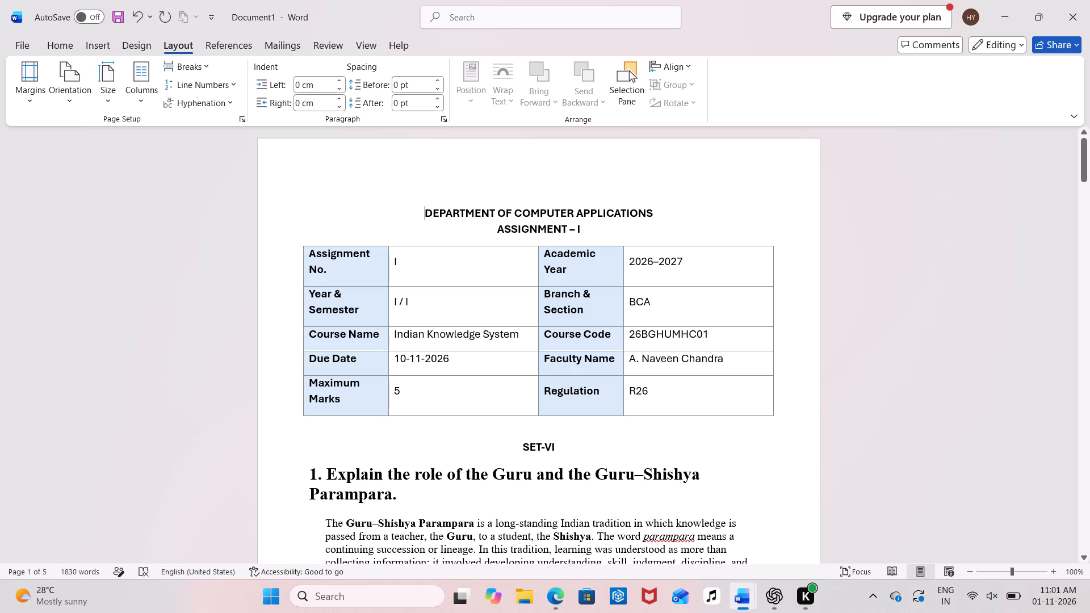
Review the whole document from the details table through both answers to the end of the Aryabhata conclusion.
{"action": "scroll", "coordinate": [689, 449], "scroll_direction": "down", "scroll_amount": 3}
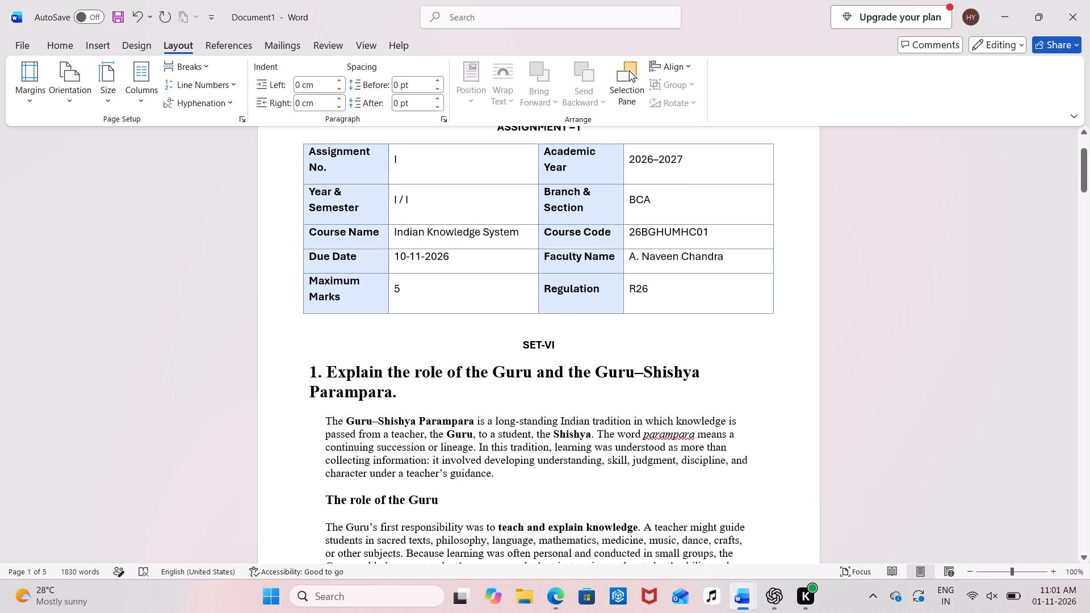
{"action": "scroll", "coordinate": [684, 435], "scroll_direction": "down", "scroll_amount": 2}
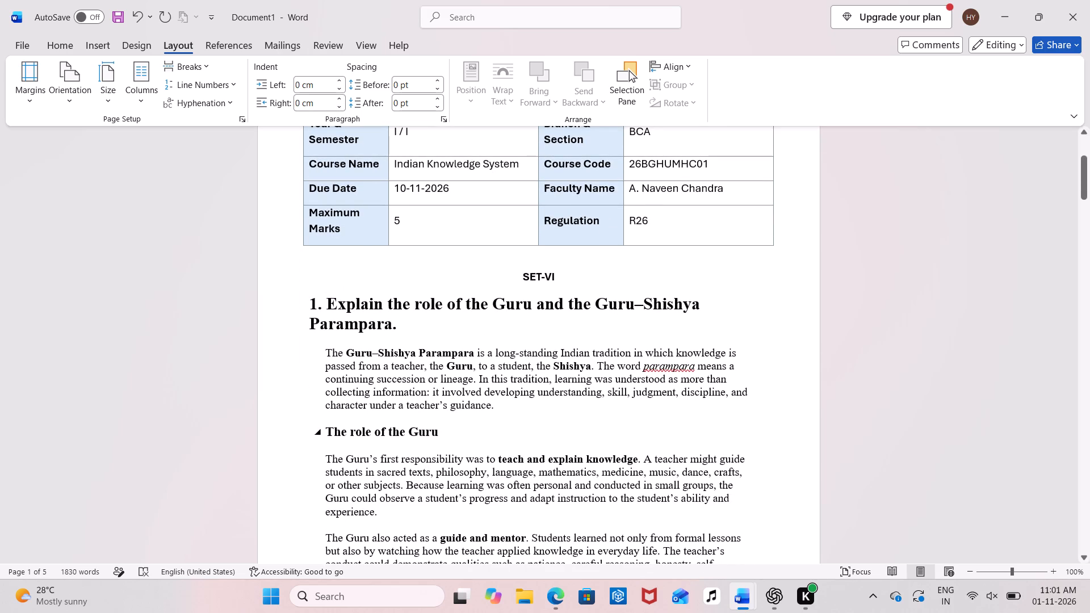
{"action": "left_click", "coordinate": [471, 425]}
{"action": "left_click", "coordinate": [471, 425]}
{"action": "scroll", "coordinate": [472, 418], "scroll_direction": "down", "scroll_amount": 3}
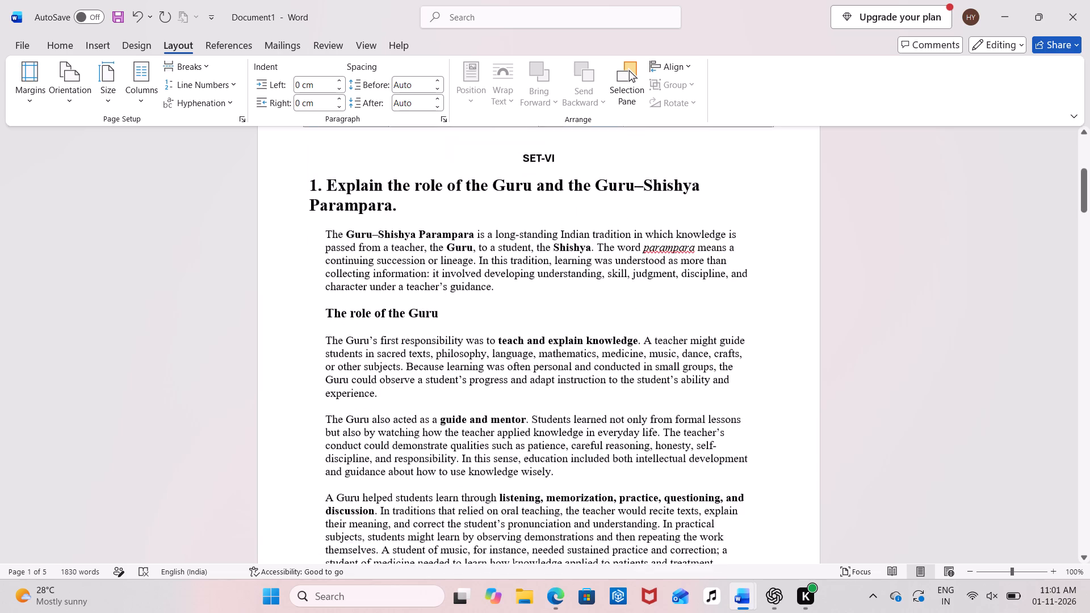
{"action": "scroll", "coordinate": [472, 418], "scroll_direction": "down", "scroll_amount": 13}
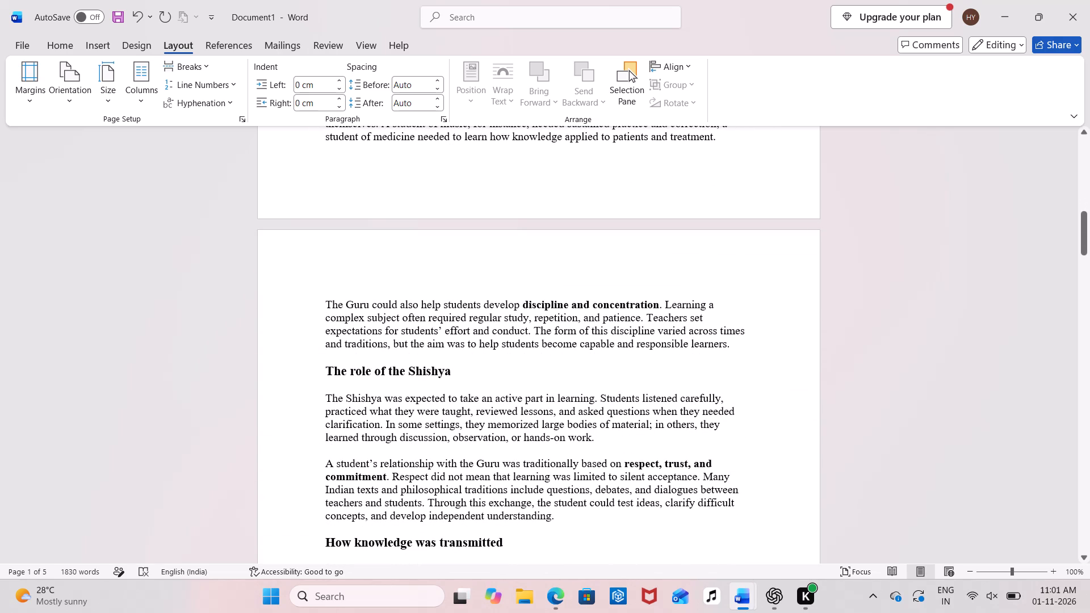
{"action": "left_click", "coordinate": [468, 376]}
{"action": "left_click", "coordinate": [468, 376]}
{"action": "scroll", "coordinate": [459, 435], "scroll_direction": "down", "scroll_amount": 14}
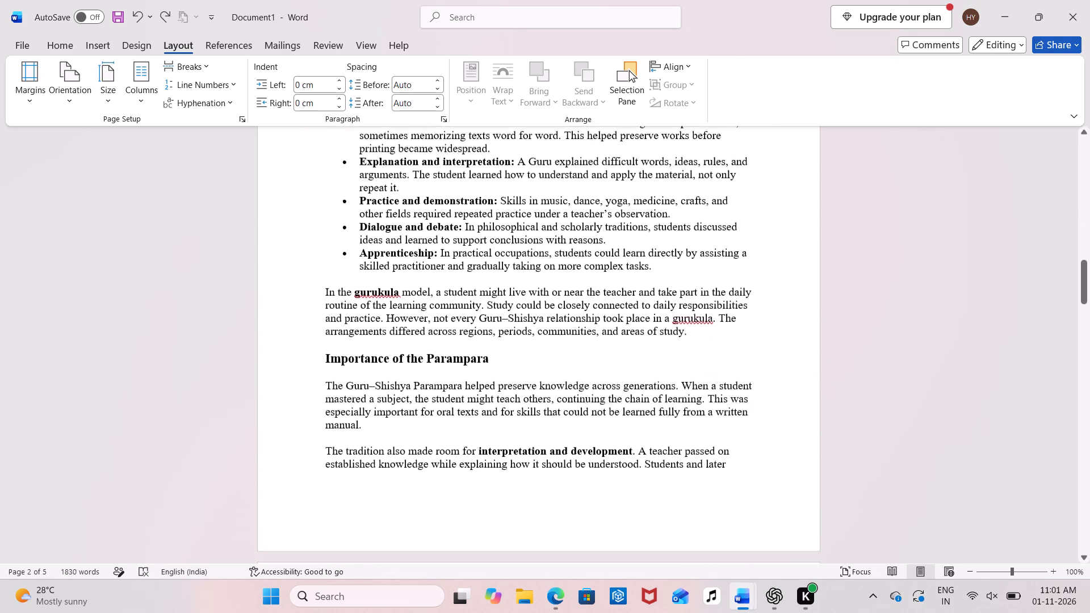
{"action": "scroll", "coordinate": [460, 414], "scroll_direction": "down", "scroll_amount": 17}
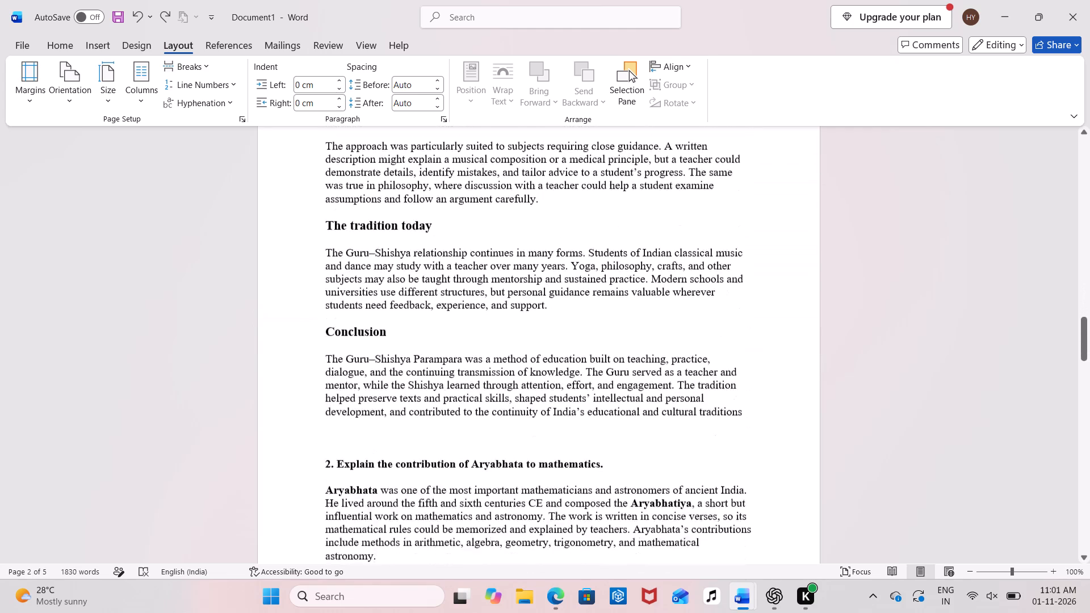
{"action": "scroll", "coordinate": [456, 416], "scroll_direction": "down", "scroll_amount": 20}
{"action": "scroll", "coordinate": [456, 416], "scroll_direction": "down", "scroll_amount": 20}
{"action": "scroll", "coordinate": [456, 416], "scroll_direction": "down", "scroll_amount": 12}
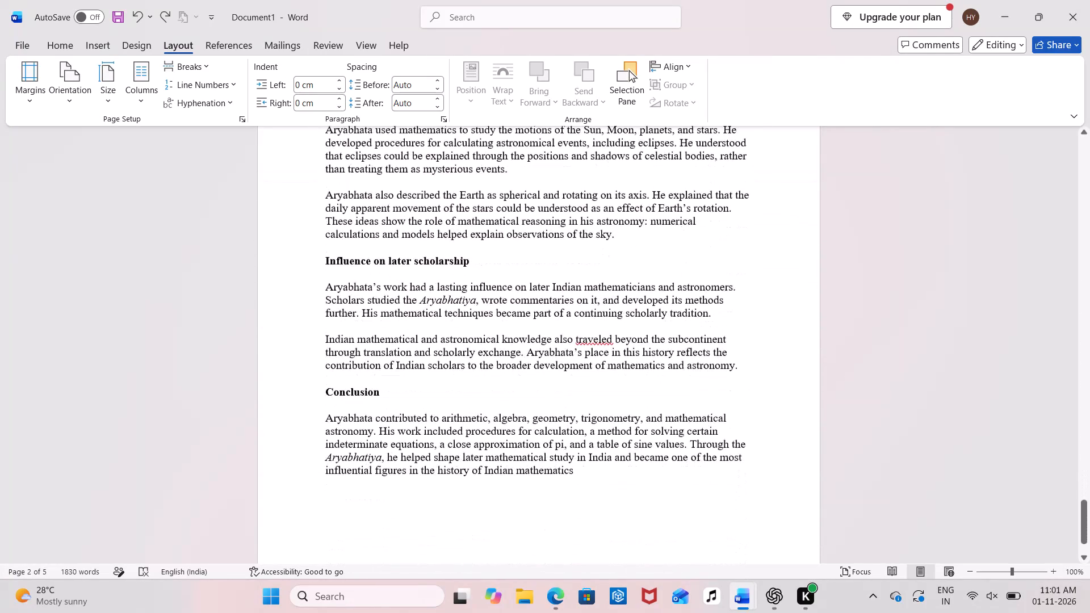
{"action": "scroll", "coordinate": [456, 416], "scroll_direction": "down", "scroll_amount": 5}
{"action": "left_click", "coordinate": [456, 416]}
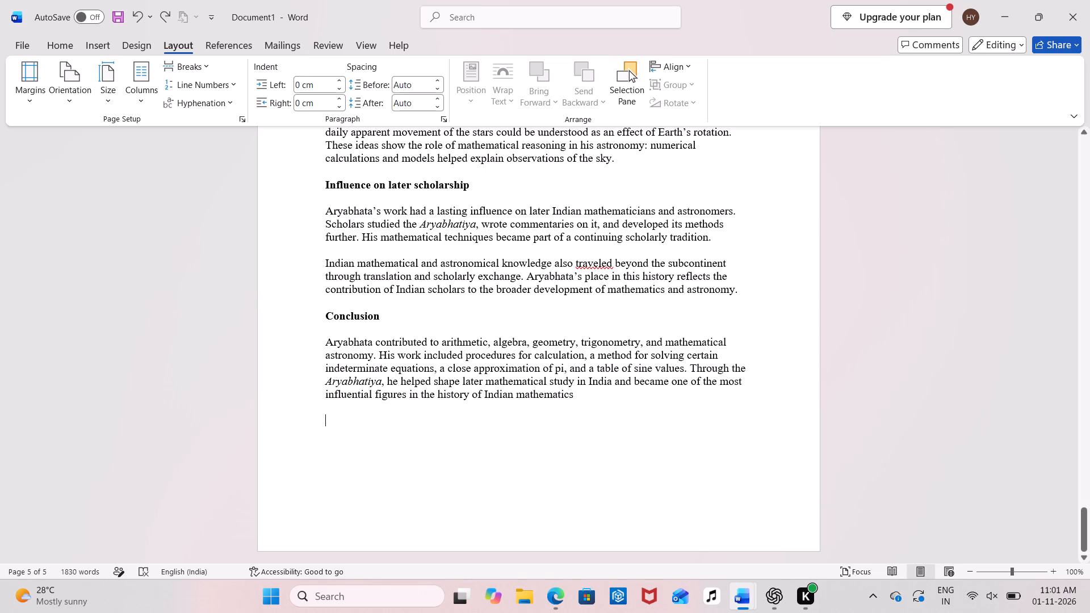
Start saving the document and erase the suggested file name DEPARTMENT OF COMPUTER APPLICATIONS.
{"action": "key", "text": "ctrl+s"}
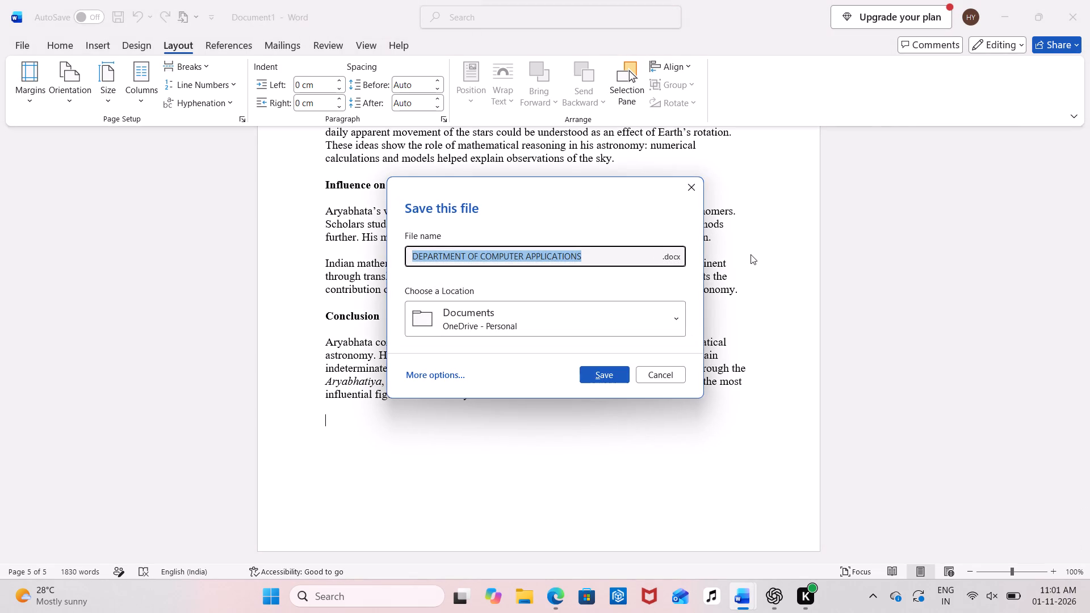
{"action": "left_click", "coordinate": [624, 253]}
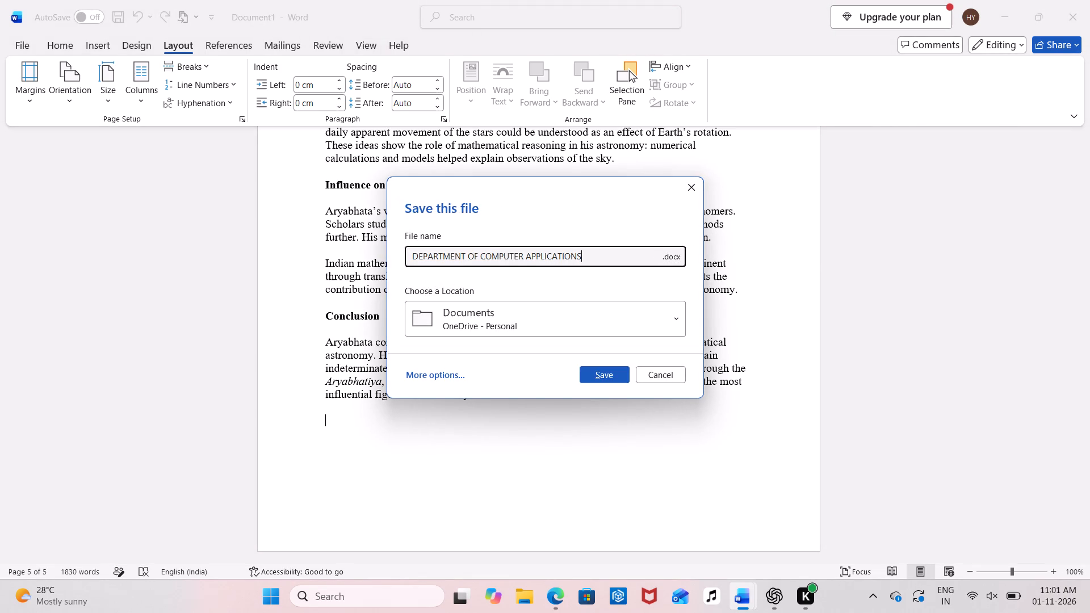
{"action": "key", "text": "BackSpace"}
{"action": "key", "text": "BackSpace"}
{"action": "key", "text": "BackSpace"}
{"action": "key", "text": "BackSpace"}
{"action": "key", "text": "BackSpace"}
{"action": "key", "text": "BackSpace"}
{"action": "key", "text": "BackSpace"}
{"action": "key", "text": "BackSpace"}
{"action": "key", "text": "BackSpace"}
{"action": "key", "text": "BackSpace"}
{"action": "key", "text": "BackSpace"}
{"action": "key", "text": "BackSpace"}
{"action": "key", "text": "BackSpace"}
{"action": "key", "text": "BackSpace"}
{"action": "key", "text": "BackSpace"}
{"action": "key", "text": "BackSpace"}
{"action": "key", "text": "BackSpace"}
{"action": "key", "text": "BackSpace"}
{"action": "key", "text": "BackSpace"}
{"action": "key", "text": "BackSpace"}
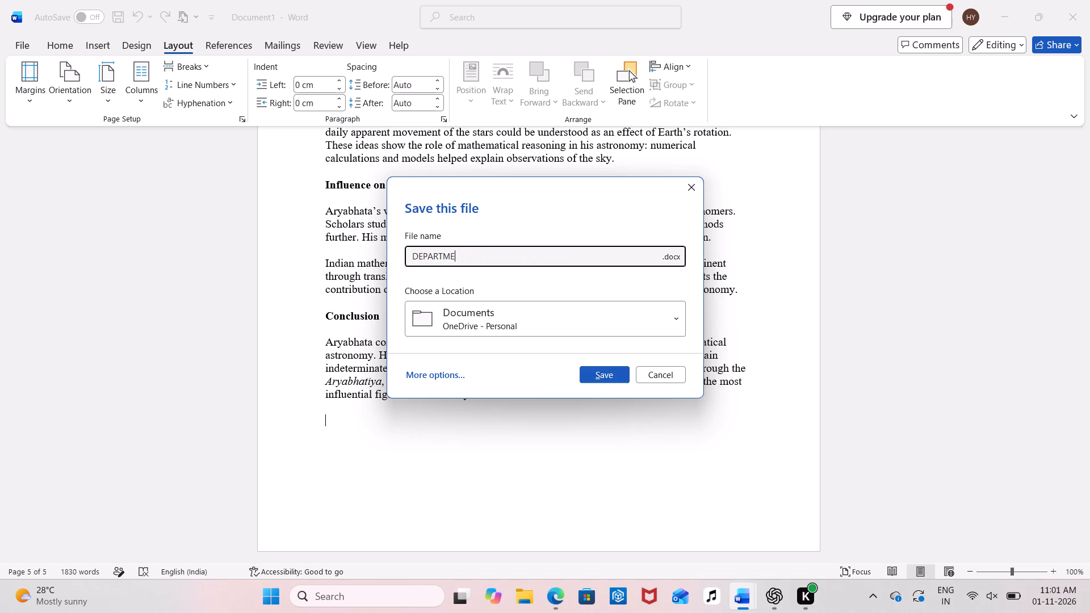
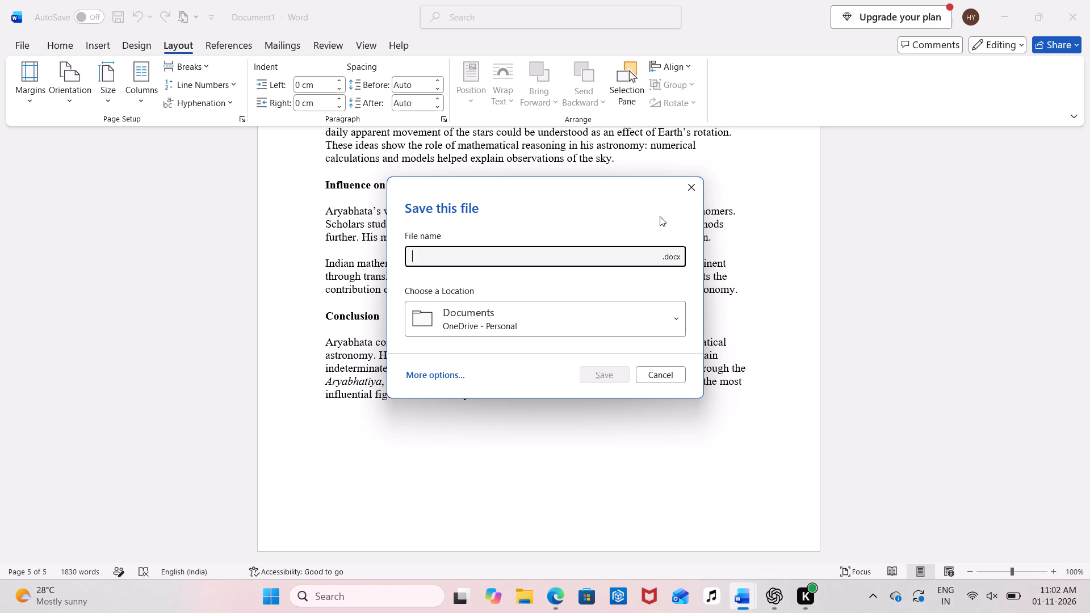
Enter IKS Assignment_ as the beginning of the document's file name.
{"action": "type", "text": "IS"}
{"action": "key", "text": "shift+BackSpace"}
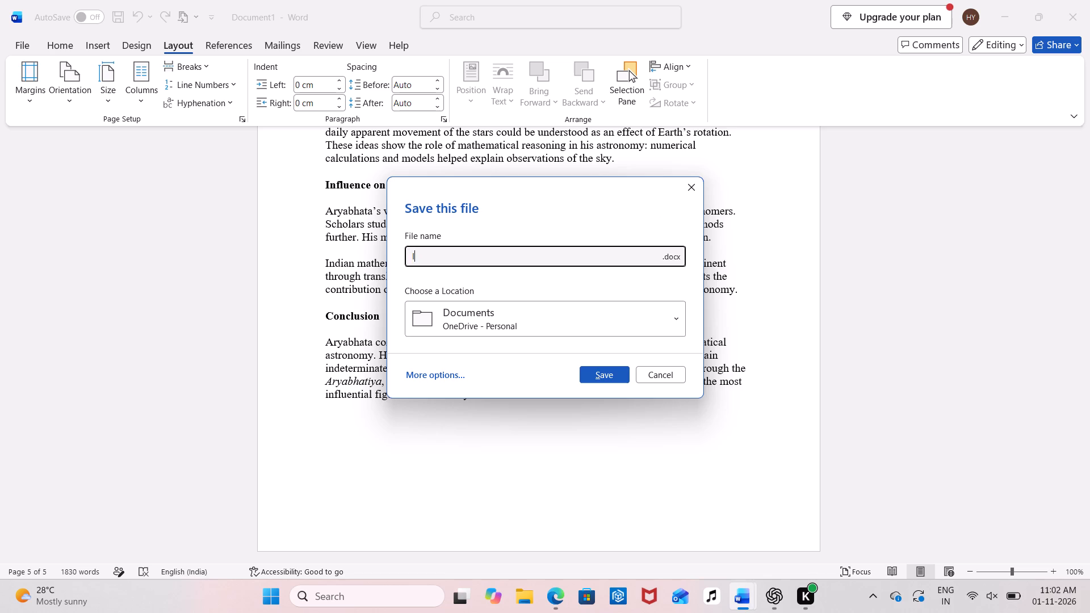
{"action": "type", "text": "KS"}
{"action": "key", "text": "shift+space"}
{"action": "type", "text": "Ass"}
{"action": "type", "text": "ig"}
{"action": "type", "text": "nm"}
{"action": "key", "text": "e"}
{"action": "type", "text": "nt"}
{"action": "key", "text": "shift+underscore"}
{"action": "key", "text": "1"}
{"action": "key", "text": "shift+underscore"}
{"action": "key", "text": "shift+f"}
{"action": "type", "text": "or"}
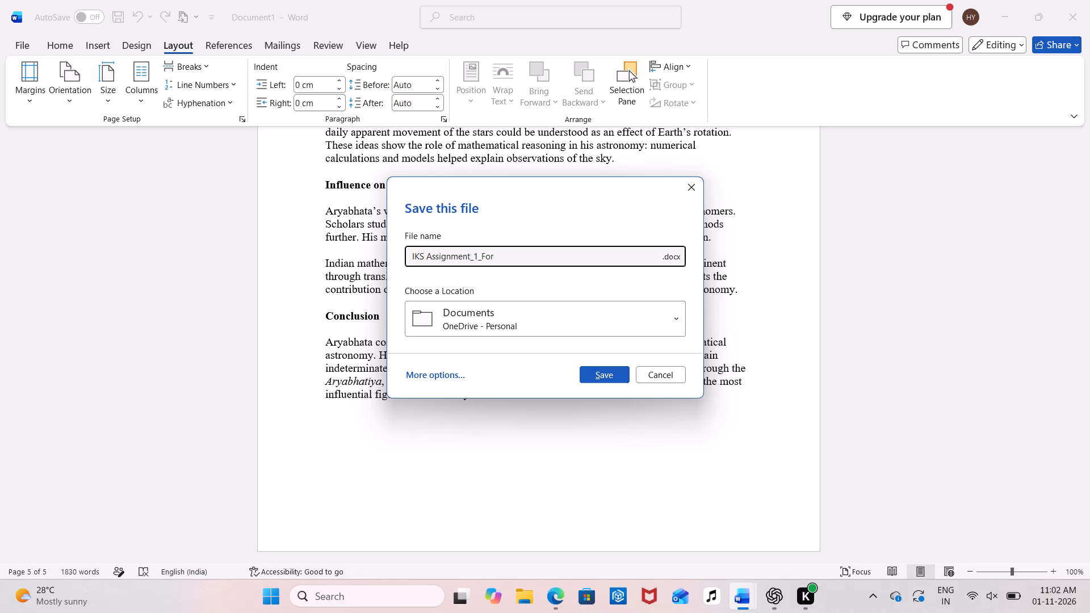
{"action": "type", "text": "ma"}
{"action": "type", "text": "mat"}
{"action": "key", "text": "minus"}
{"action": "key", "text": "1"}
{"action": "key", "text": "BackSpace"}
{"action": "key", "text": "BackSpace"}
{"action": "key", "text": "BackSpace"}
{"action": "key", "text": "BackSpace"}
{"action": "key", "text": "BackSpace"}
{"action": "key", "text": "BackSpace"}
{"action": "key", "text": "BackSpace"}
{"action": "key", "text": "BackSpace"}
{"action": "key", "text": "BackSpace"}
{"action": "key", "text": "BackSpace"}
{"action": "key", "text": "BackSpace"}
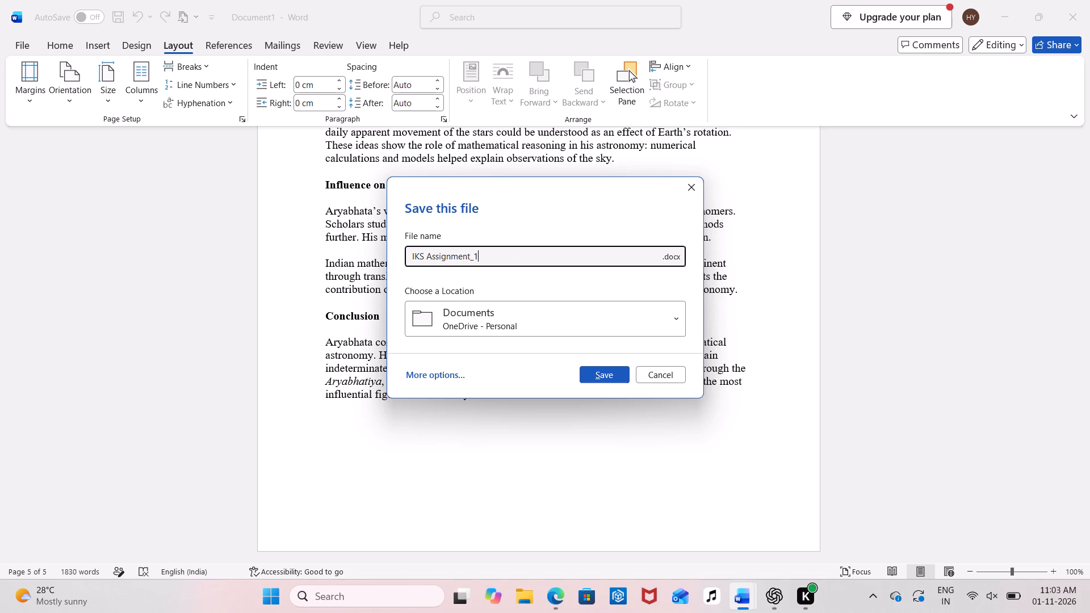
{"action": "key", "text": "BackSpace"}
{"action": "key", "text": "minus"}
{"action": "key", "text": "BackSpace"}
Complete the file name after IKS Assignment_ with a second underscore and the student's registration number.
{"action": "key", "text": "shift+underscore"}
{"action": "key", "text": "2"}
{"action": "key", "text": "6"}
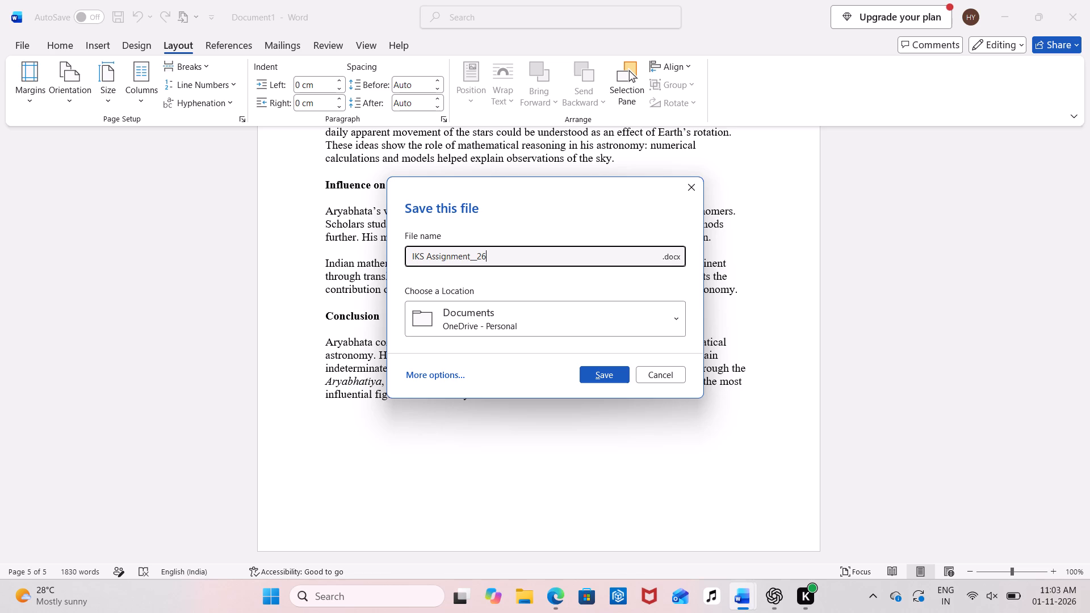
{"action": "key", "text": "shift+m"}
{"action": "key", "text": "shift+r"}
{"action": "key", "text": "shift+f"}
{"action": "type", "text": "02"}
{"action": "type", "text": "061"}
{"action": "left_click", "coordinate": [670, 259]}
{"action": "left_click", "coordinate": [626, 262]}
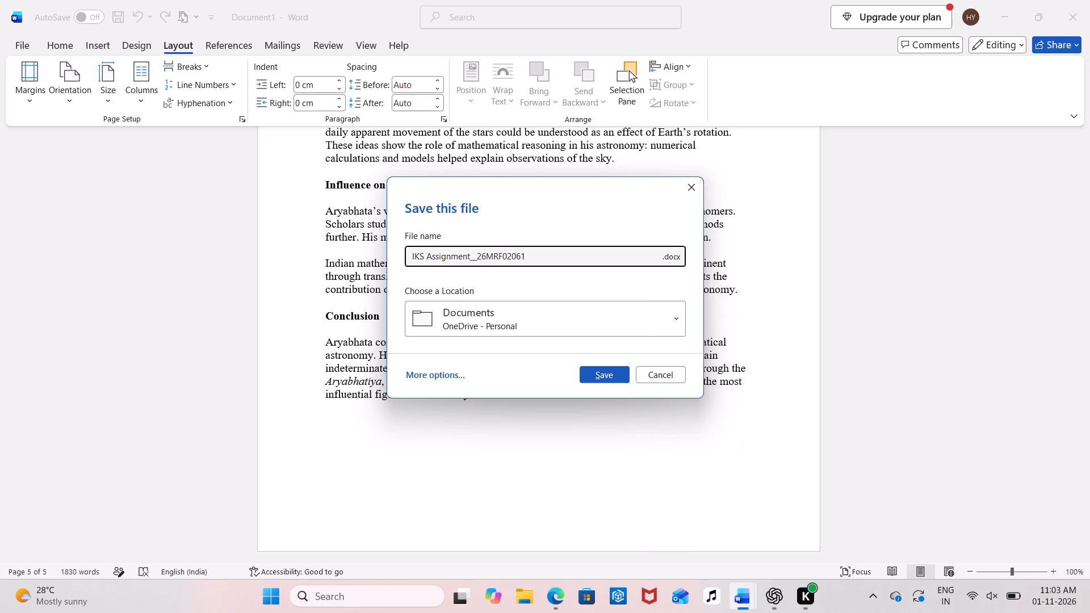
{"action": "left_click", "coordinate": [625, 262]}
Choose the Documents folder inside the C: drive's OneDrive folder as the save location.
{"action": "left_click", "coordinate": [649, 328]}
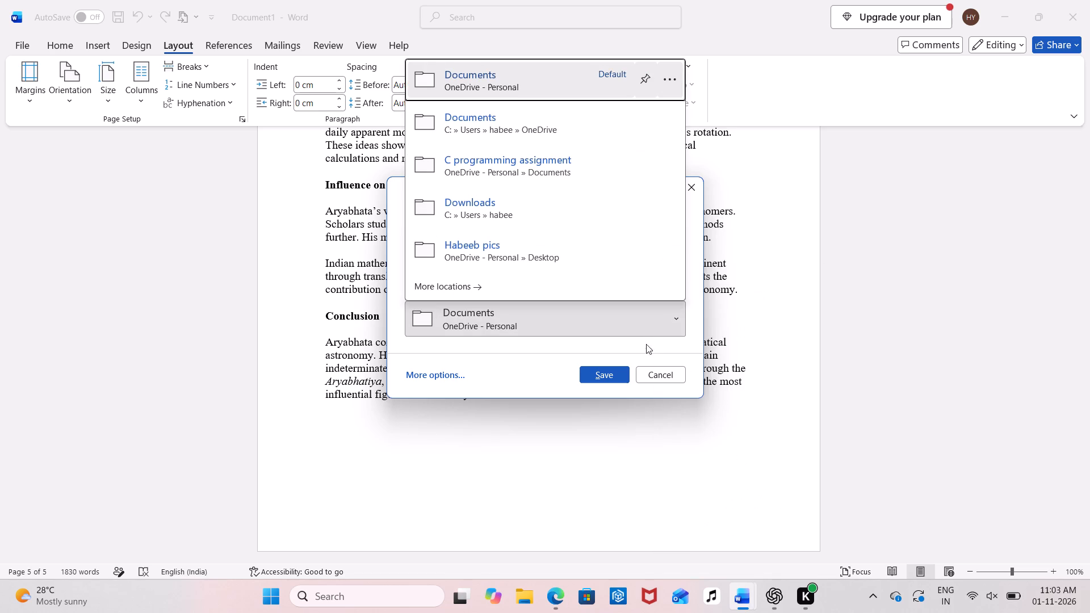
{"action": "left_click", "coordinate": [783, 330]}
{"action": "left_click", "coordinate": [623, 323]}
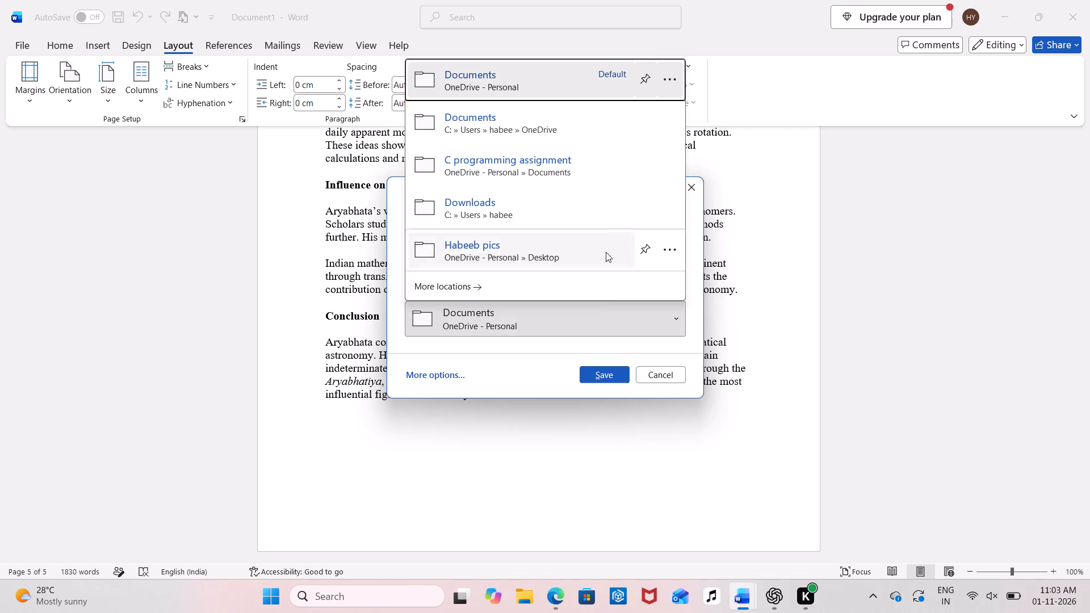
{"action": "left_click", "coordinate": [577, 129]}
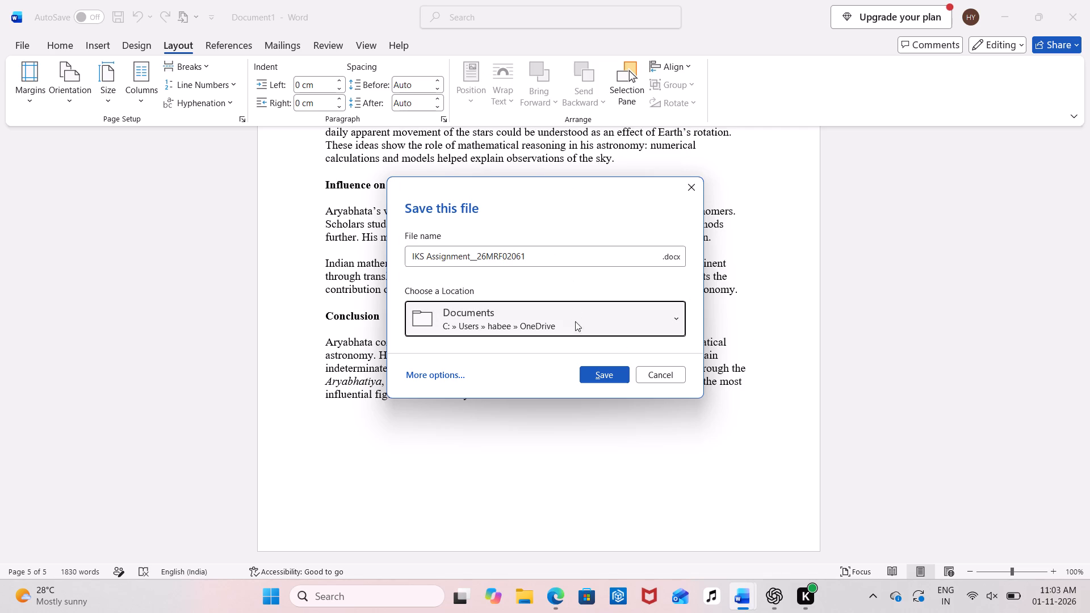
Open the full set of save locations and show the recently used folders.
{"action": "left_click", "coordinate": [578, 326]}
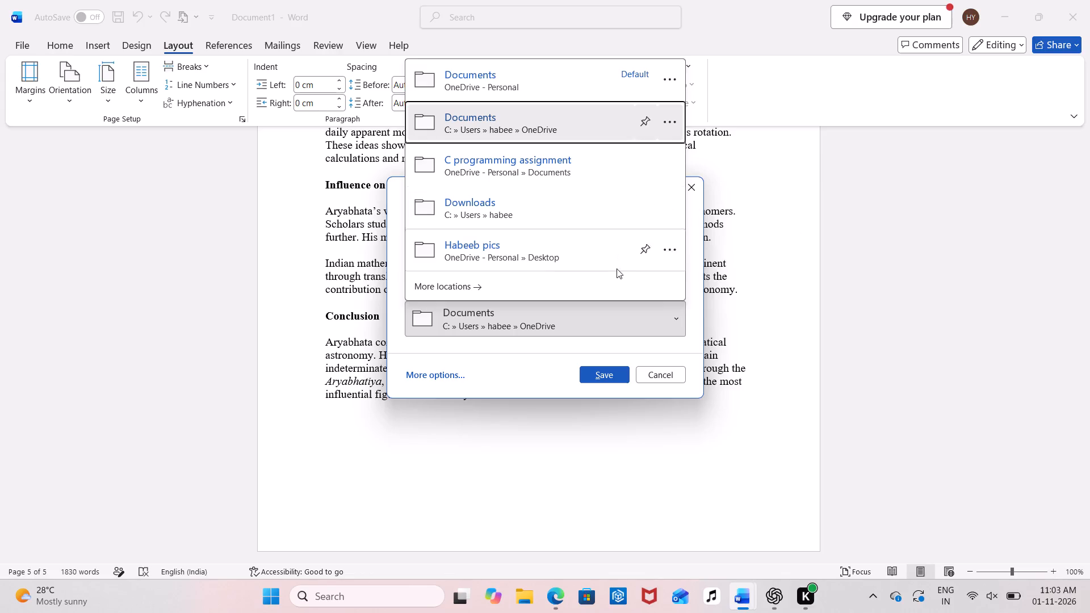
{"action": "left_click", "coordinate": [609, 289]}
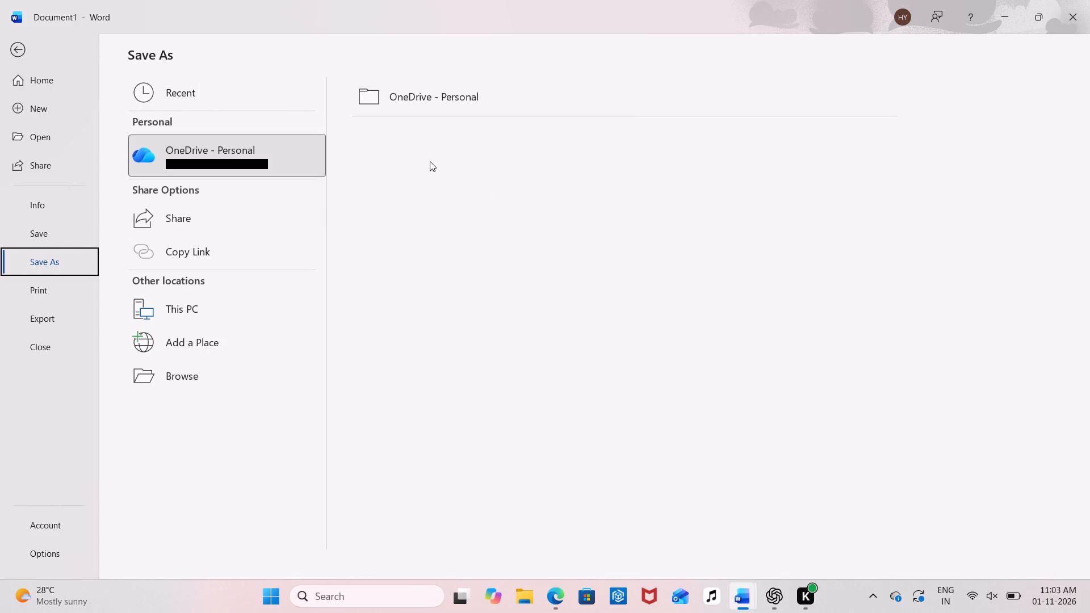
{"action": "left_click", "coordinate": [294, 108]}
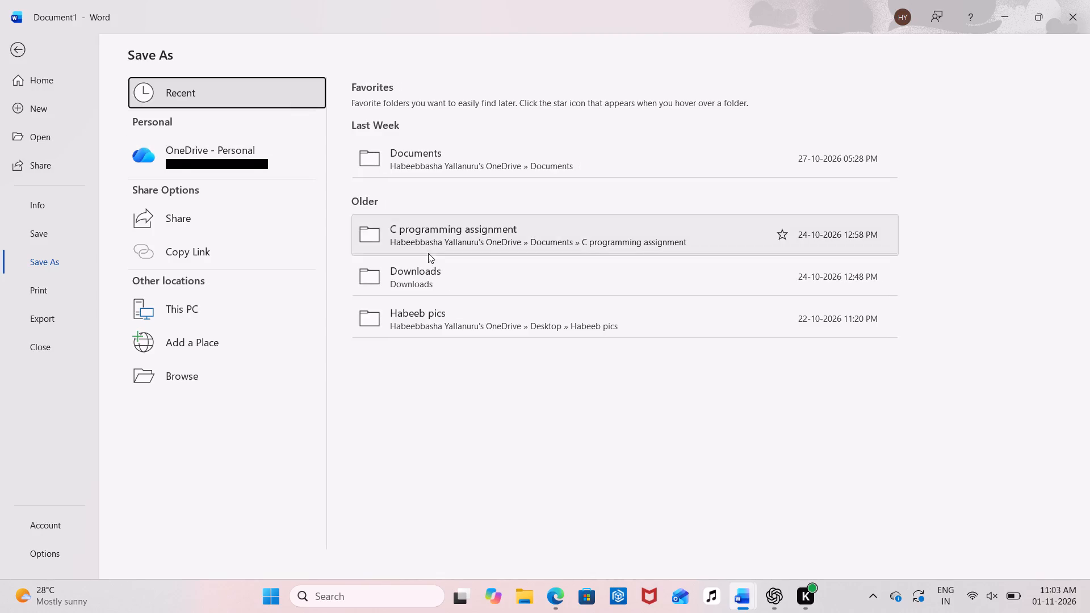
{"action": "right_click", "coordinate": [479, 351]}
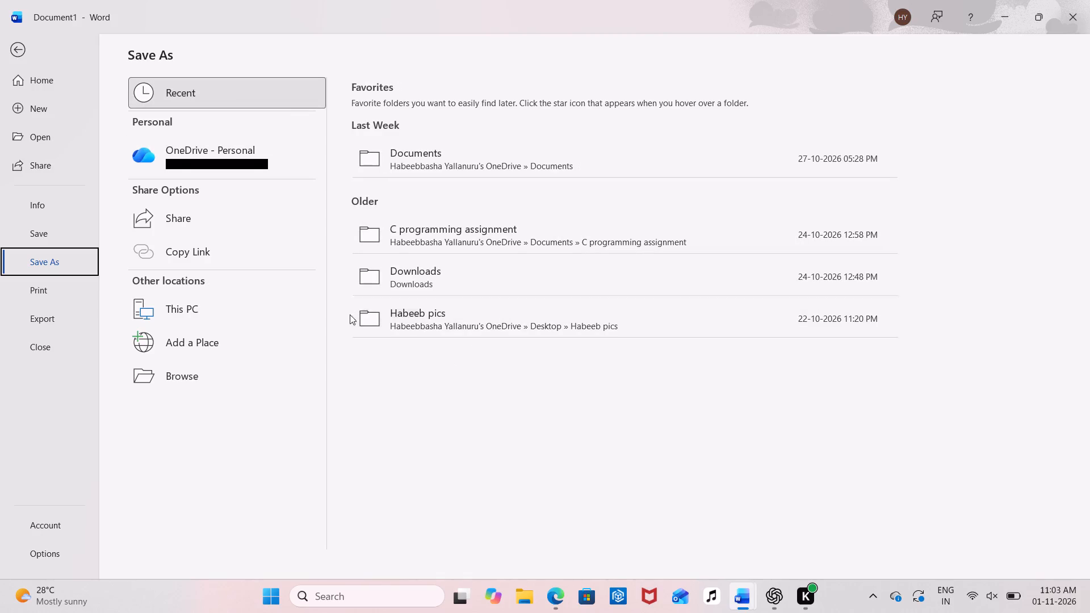
{"action": "right_click_drag", "start_coordinate": [578, 412], "coordinate": [568, 414]}
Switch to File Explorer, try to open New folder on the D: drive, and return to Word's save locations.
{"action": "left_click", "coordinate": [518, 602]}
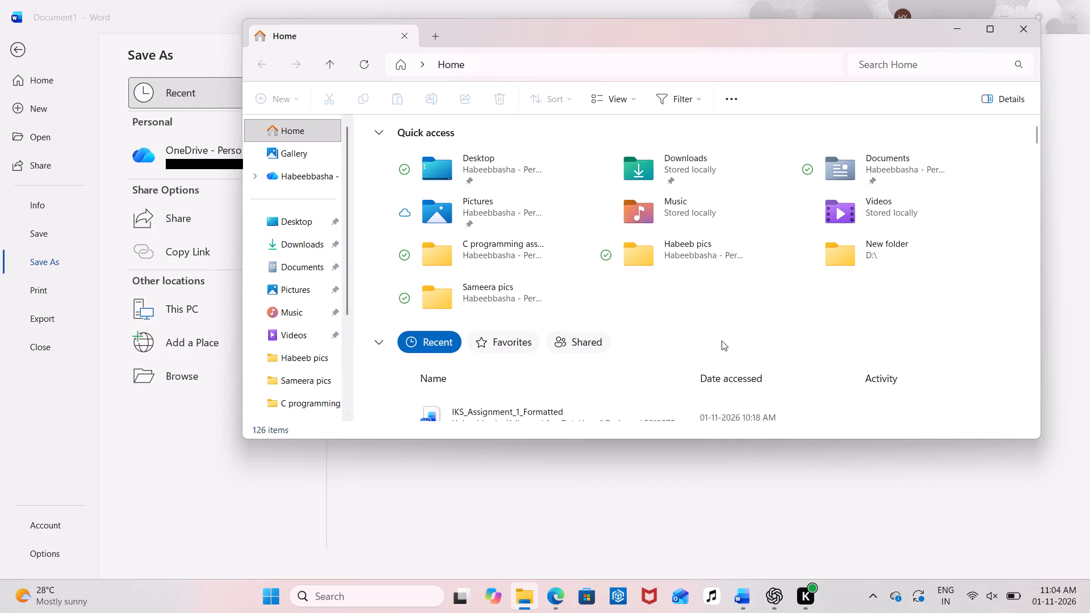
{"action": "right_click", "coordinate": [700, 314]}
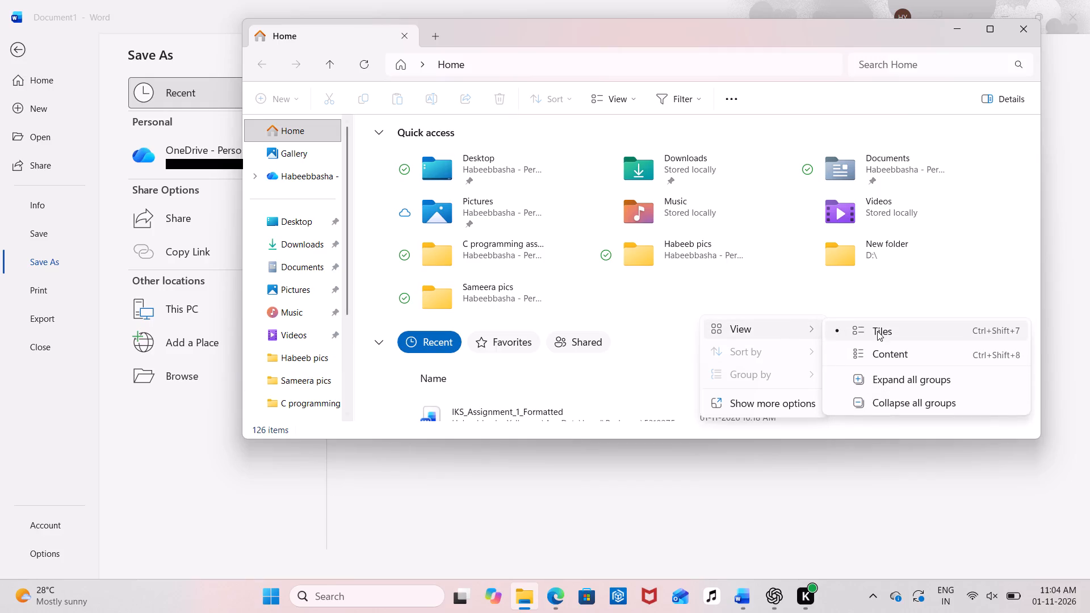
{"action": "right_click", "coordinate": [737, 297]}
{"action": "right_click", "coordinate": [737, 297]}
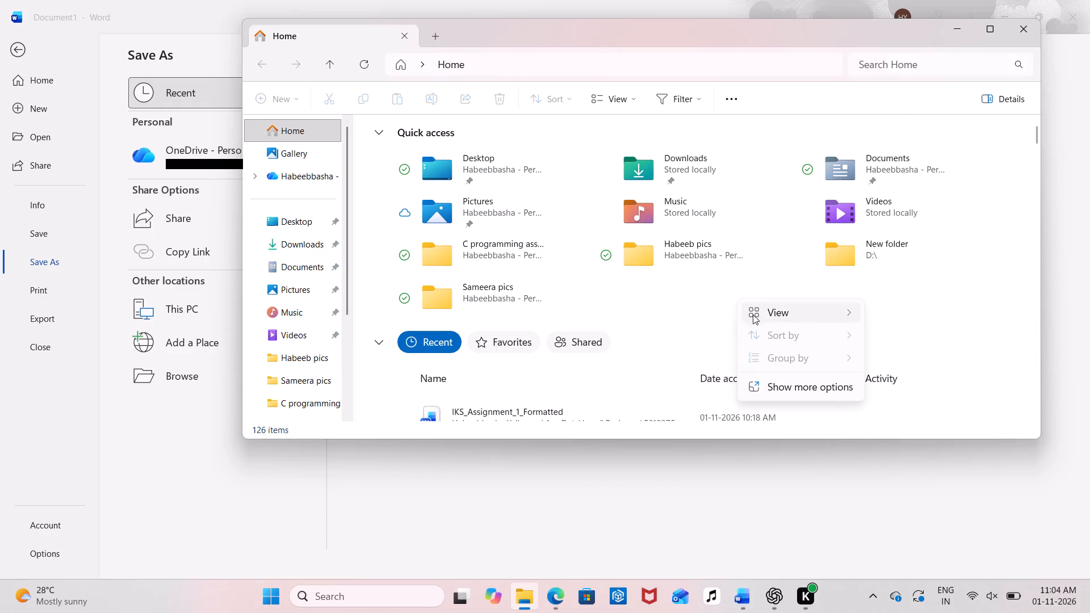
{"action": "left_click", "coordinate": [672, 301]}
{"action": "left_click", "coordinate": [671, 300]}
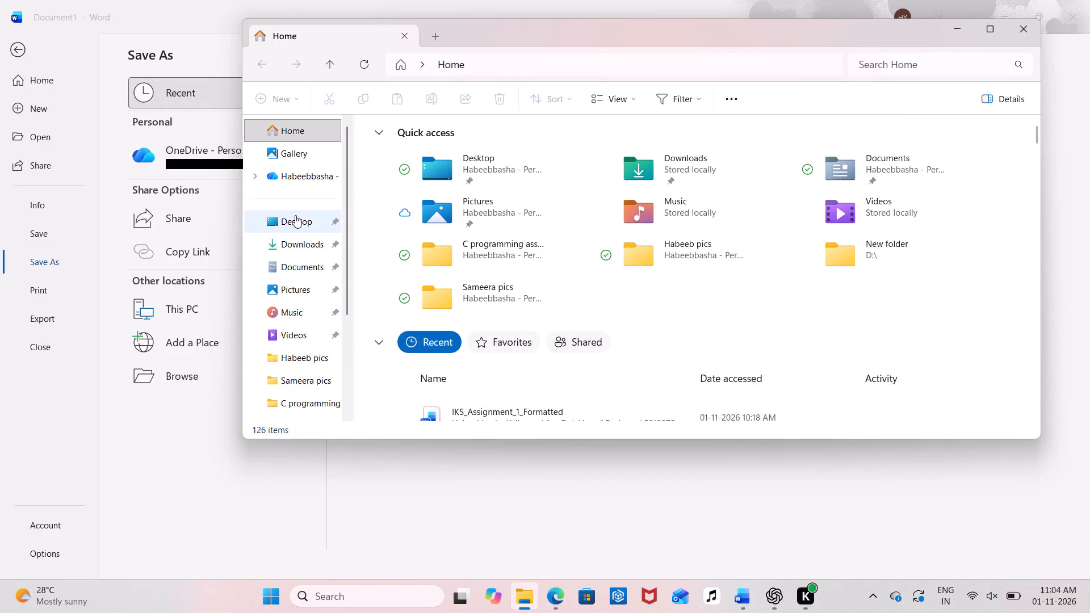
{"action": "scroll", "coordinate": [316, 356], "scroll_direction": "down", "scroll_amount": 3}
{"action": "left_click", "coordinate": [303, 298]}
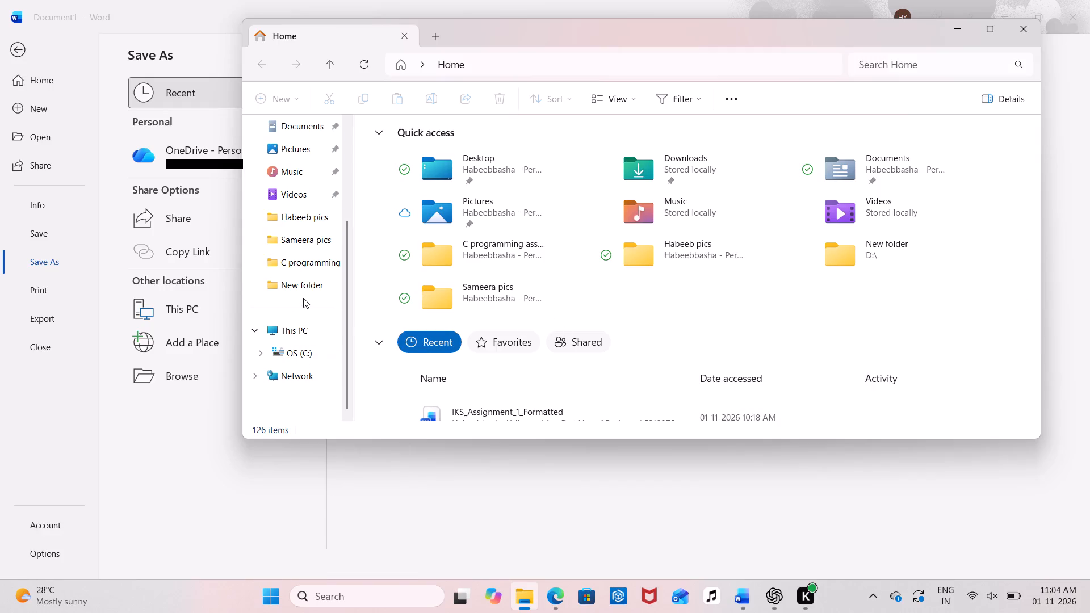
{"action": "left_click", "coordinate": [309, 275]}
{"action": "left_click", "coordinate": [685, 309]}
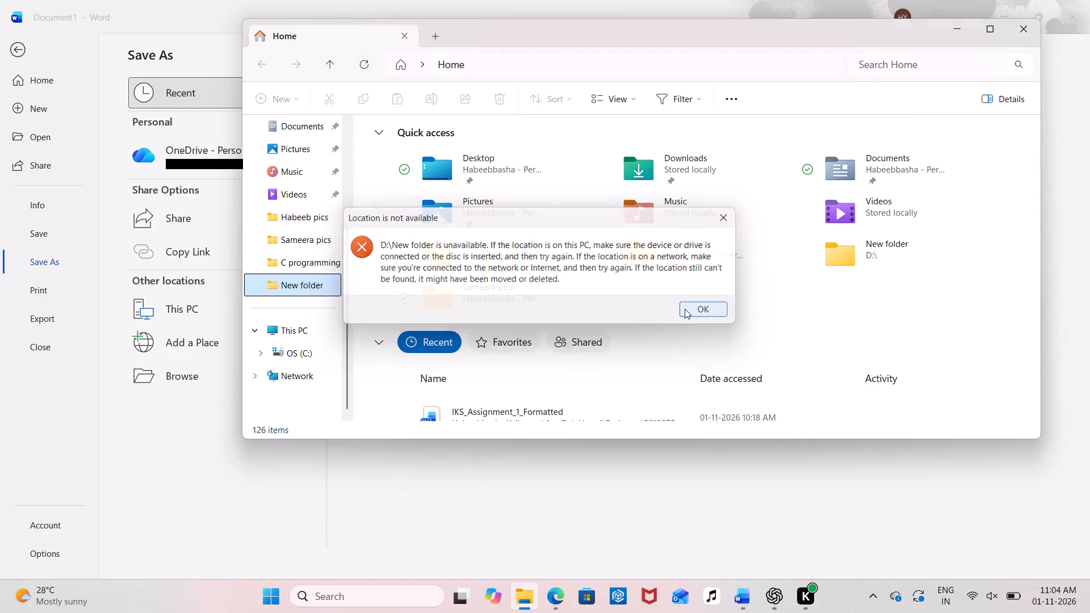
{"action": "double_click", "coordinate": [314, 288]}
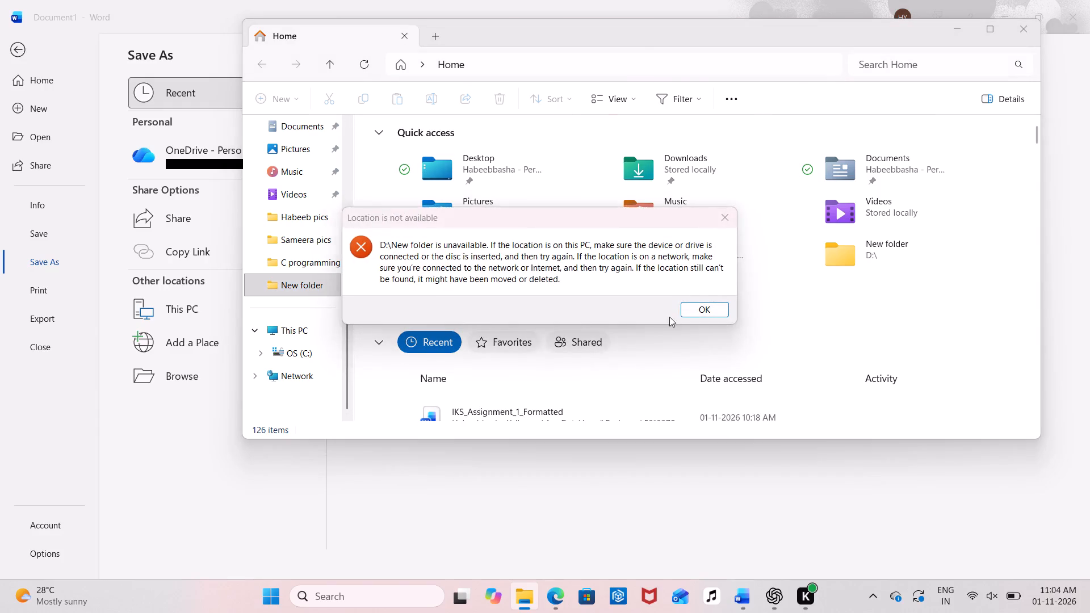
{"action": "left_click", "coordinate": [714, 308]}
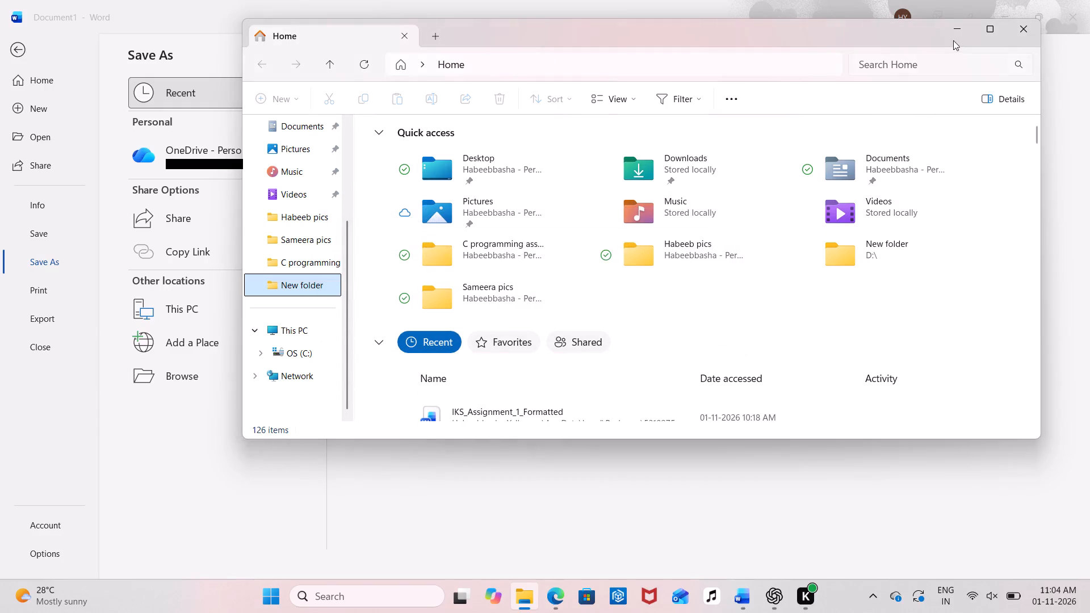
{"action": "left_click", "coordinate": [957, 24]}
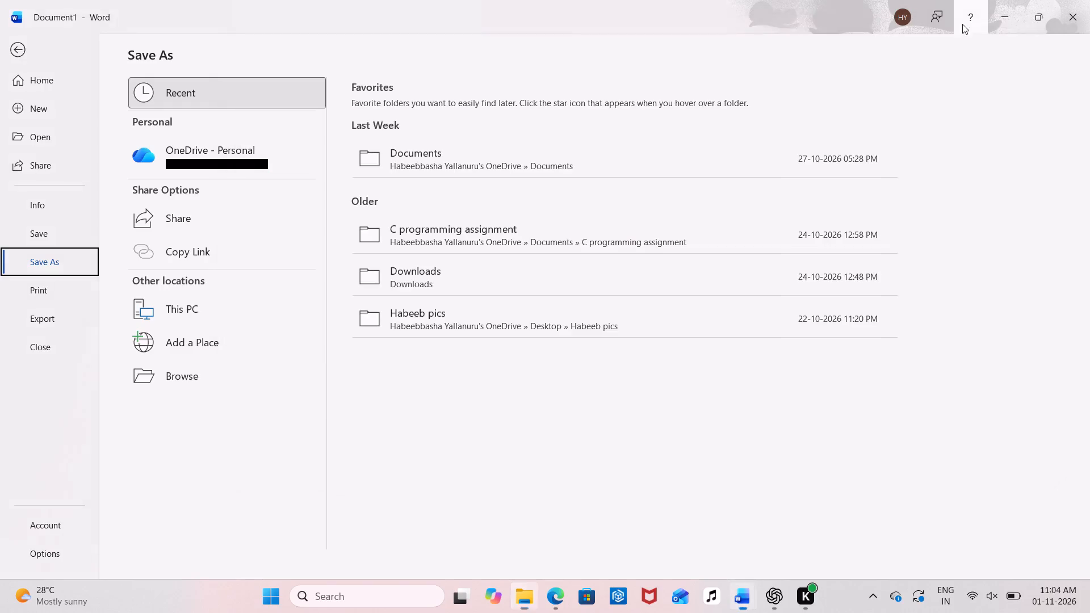
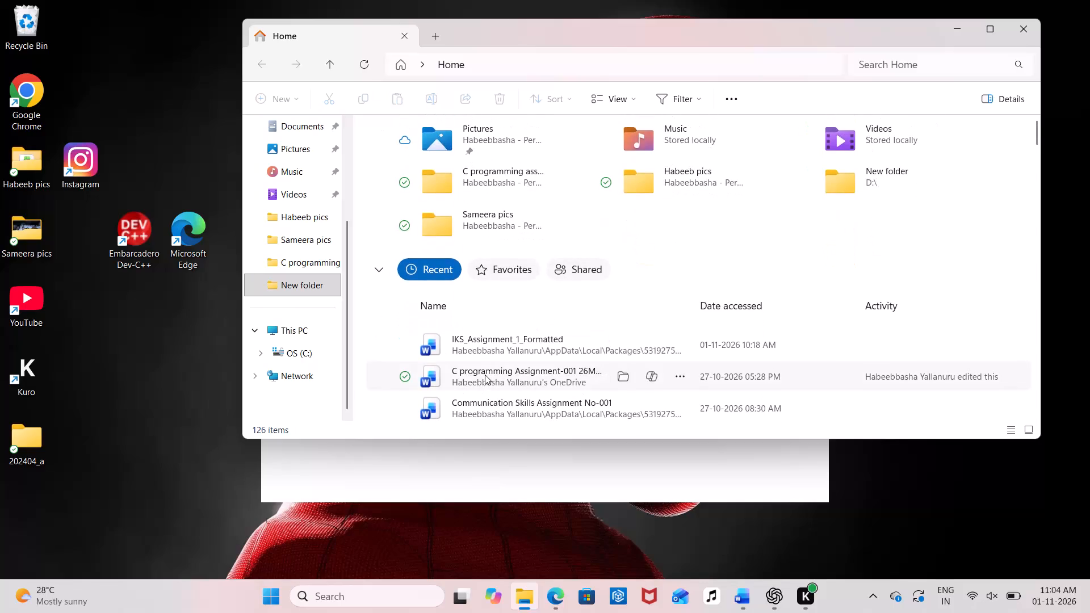
Open the Habeeb pics folder from the Home view to look at its contents.
{"action": "right_click", "coordinate": [739, 208]}
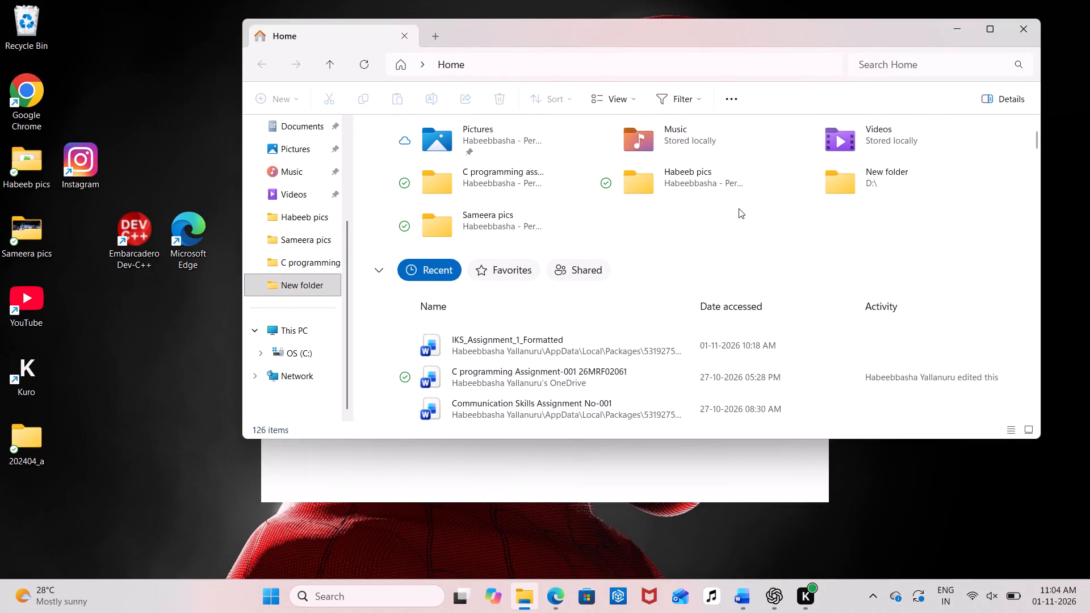
{"action": "left_click", "coordinate": [655, 222]}
{"action": "double_click", "coordinate": [675, 176]}
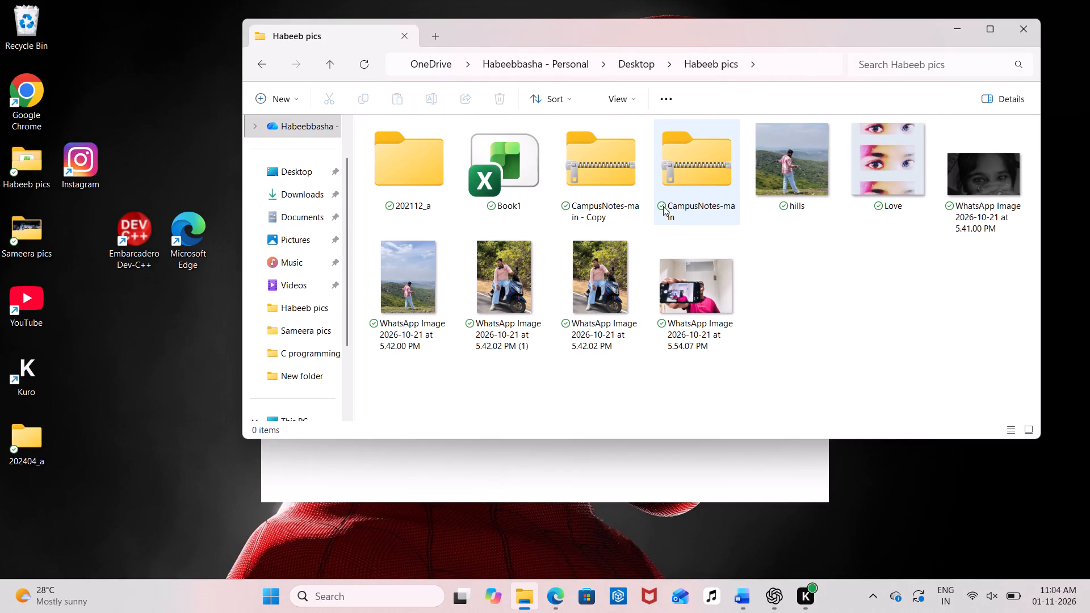
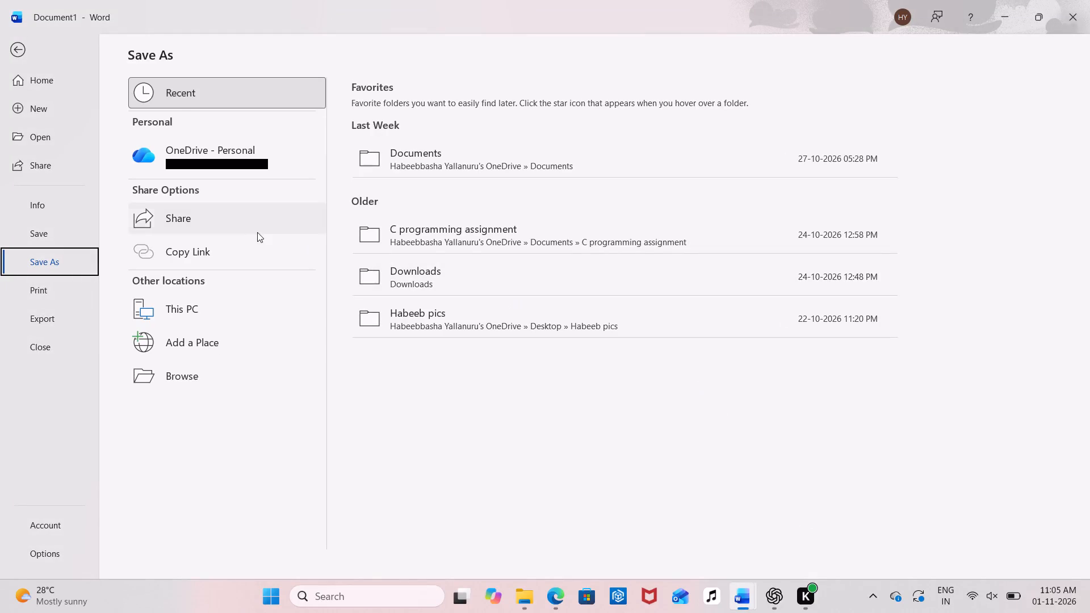
Choose the Habeeb pics folder as the save location for the document and clear the suggested file name.
{"action": "left_click", "coordinate": [400, 315]}
{"action": "left_click", "coordinate": [399, 315]}
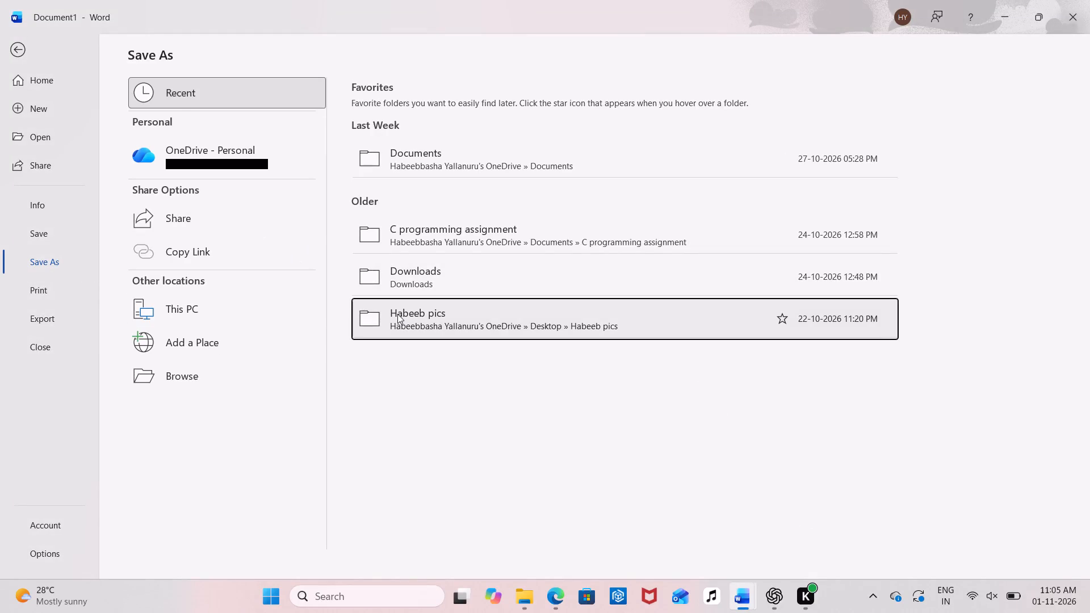
{"action": "left_click", "coordinate": [410, 326]}
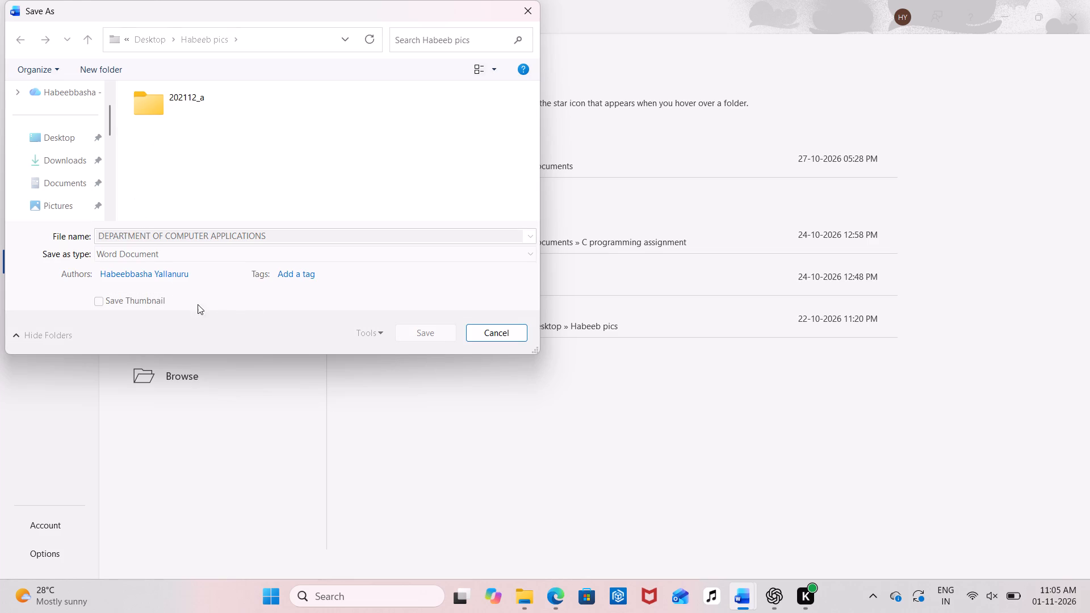
{"action": "left_click", "coordinate": [276, 236]}
{"action": "left_click", "coordinate": [276, 236]}
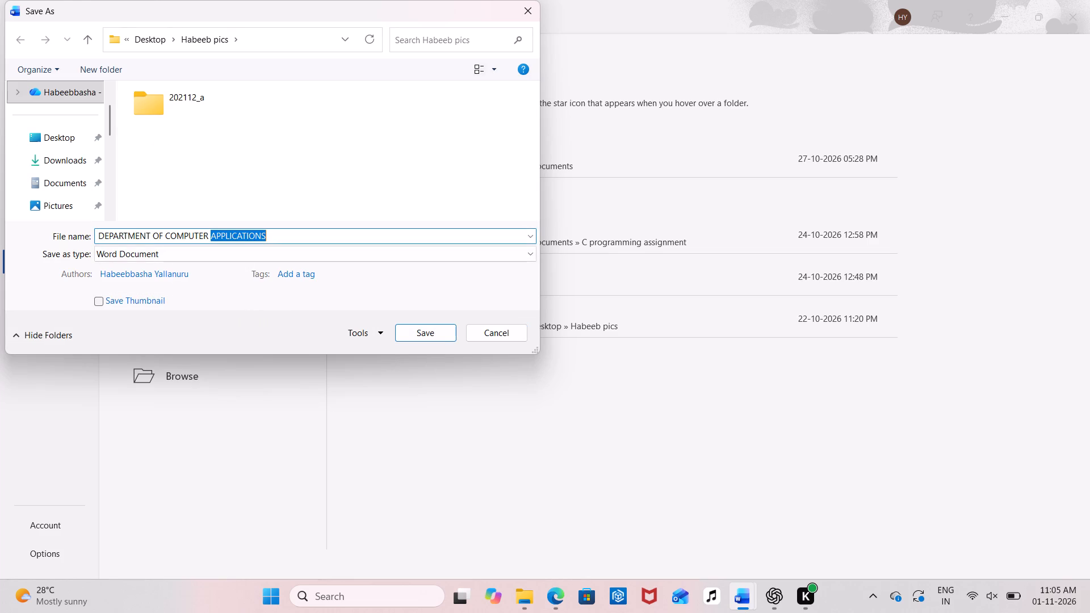
{"action": "left_click_drag", "start_coordinate": [274, 237], "coordinate": [258, 236]}
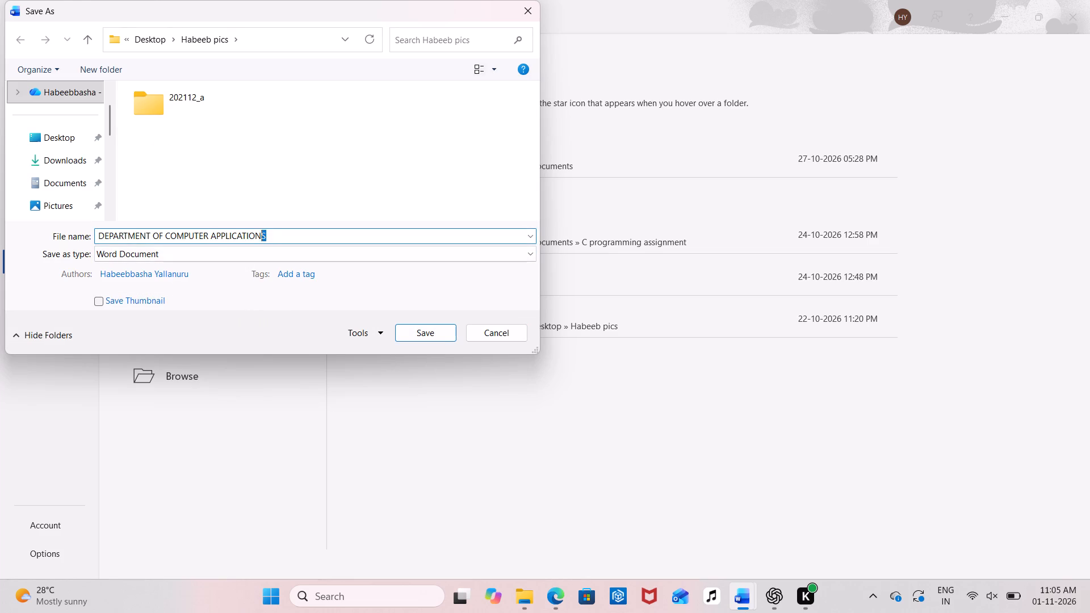
{"action": "left_click_drag", "start_coordinate": [258, 236], "coordinate": [95, 242]}
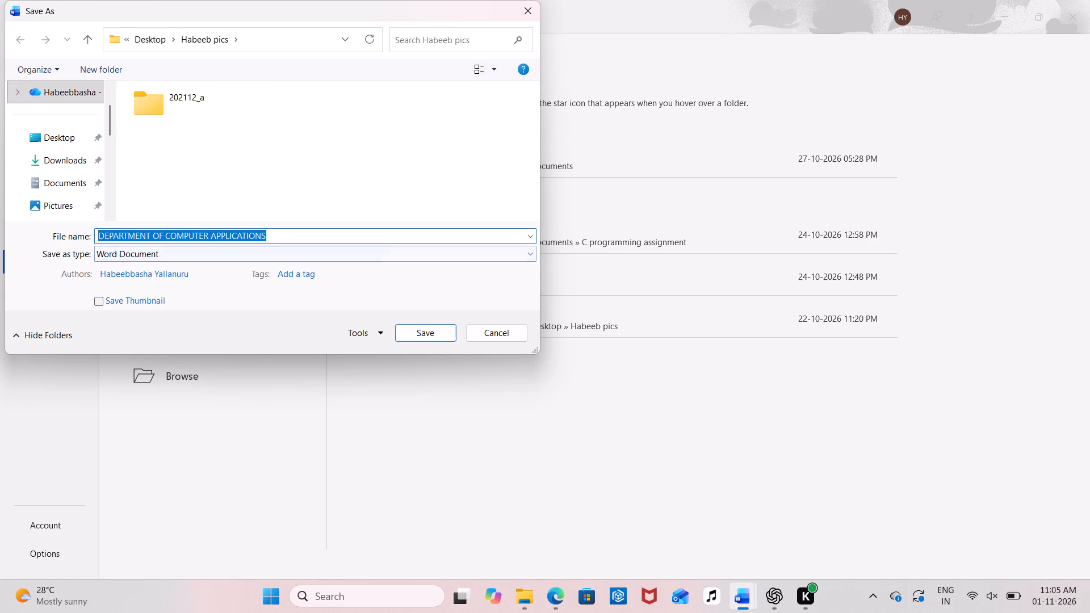
{"action": "key", "text": "BackSpace"}
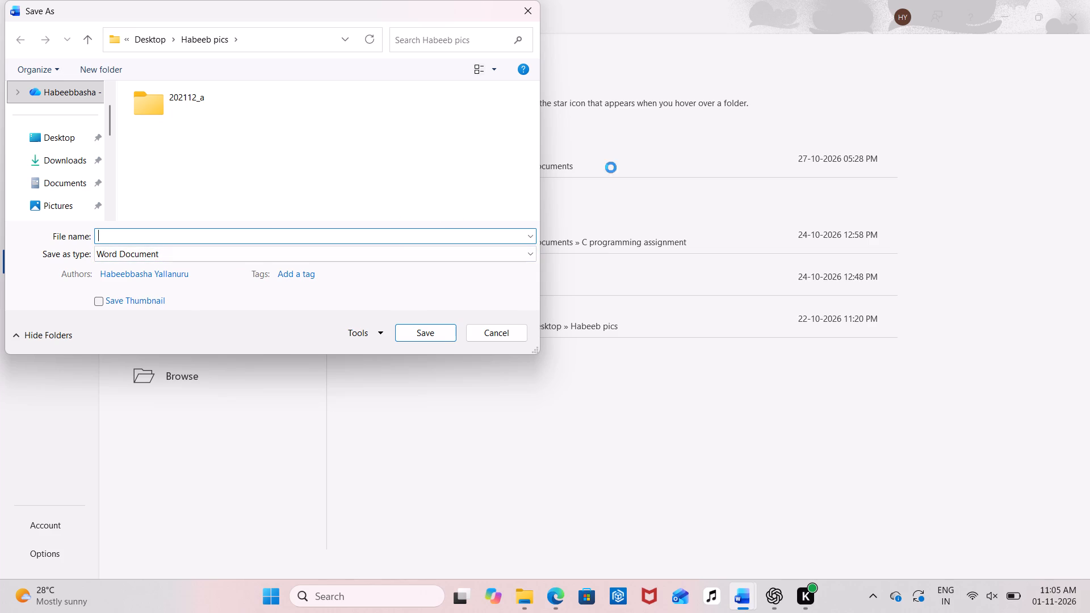
Switch to File Explorer and examine the OneDrive, Desktop, Habeeb pics, Sameera pics, C programming assignment and New folder locations for a suitable save folder.
{"action": "left_click", "coordinate": [533, 592]}
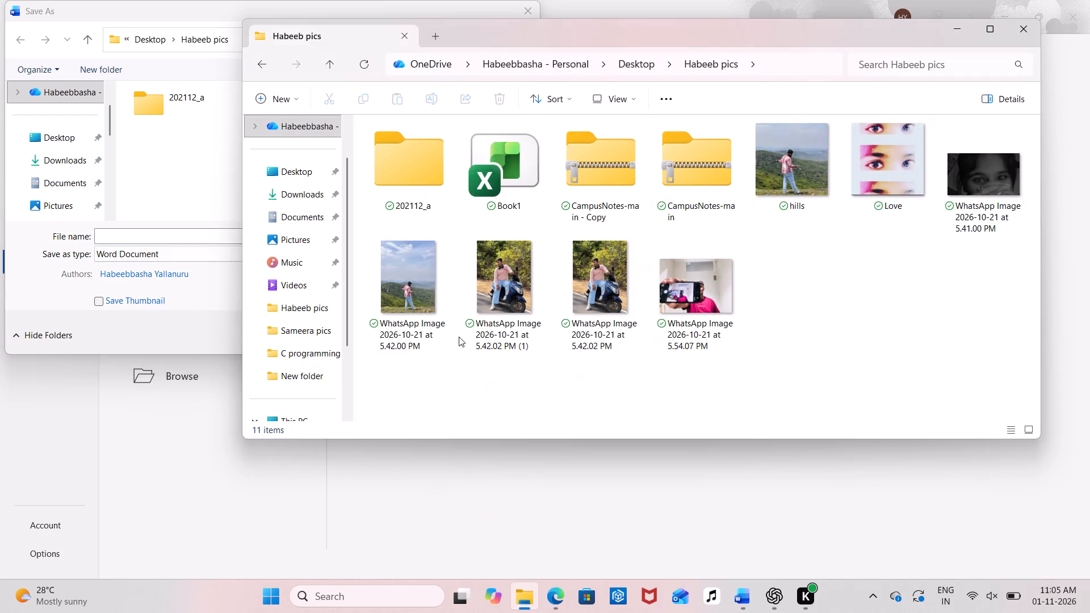
{"action": "left_click", "coordinate": [291, 129]}
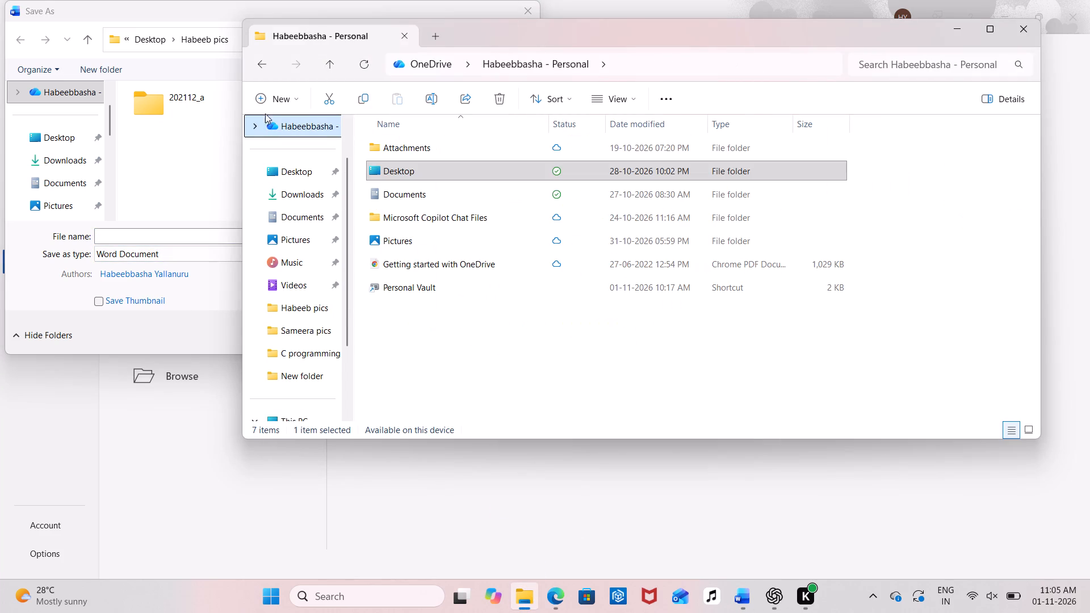
{"action": "left_click", "coordinate": [311, 184]}
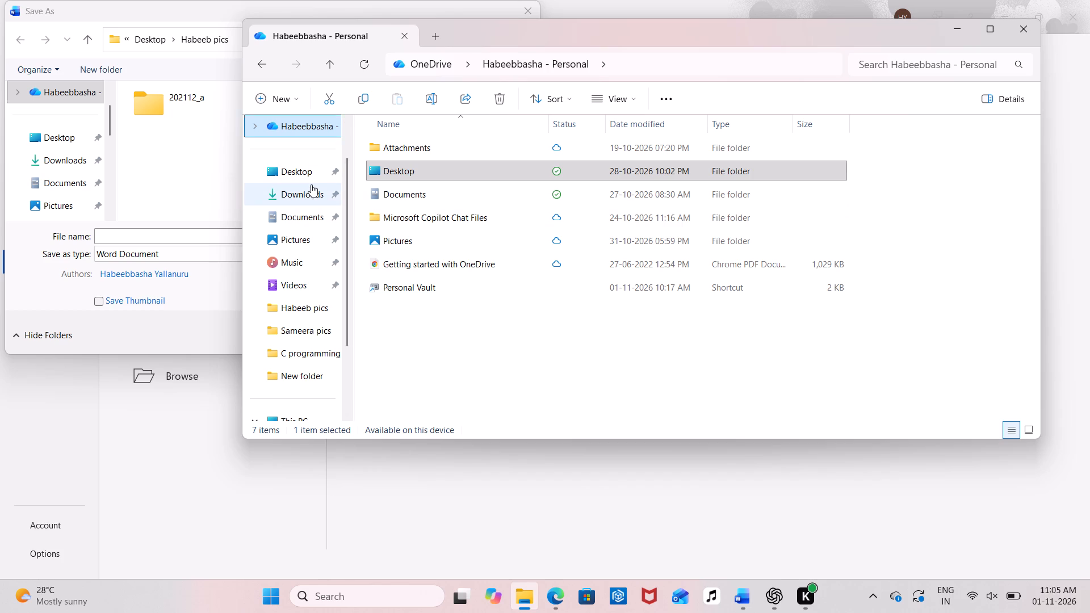
{"action": "left_click", "coordinate": [309, 174]}
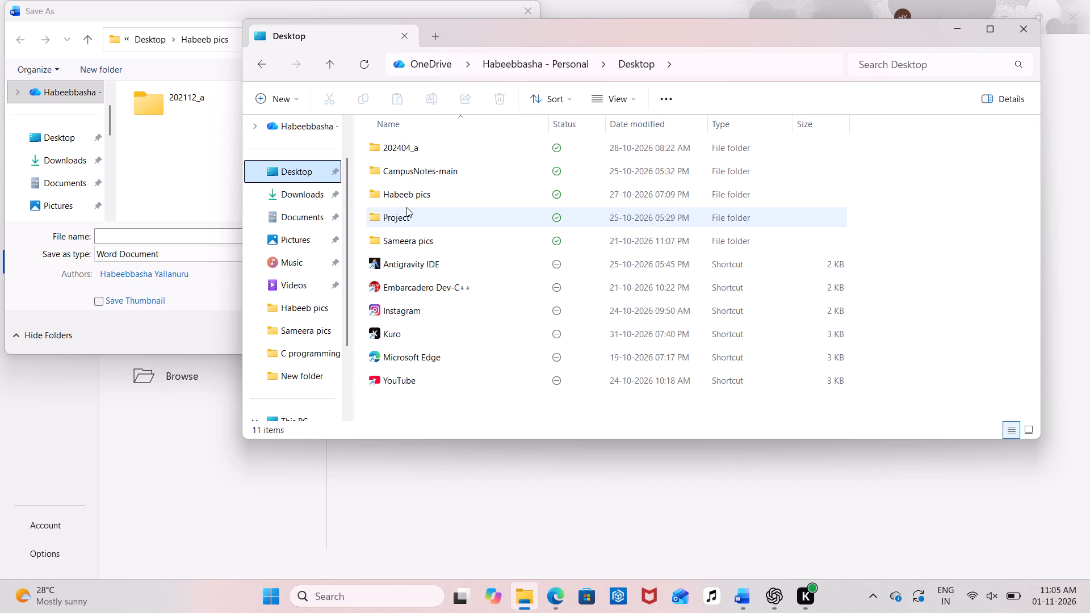
{"action": "scroll", "coordinate": [406, 207], "scroll_direction": "down", "scroll_amount": 4}
{"action": "left_click", "coordinate": [296, 304]}
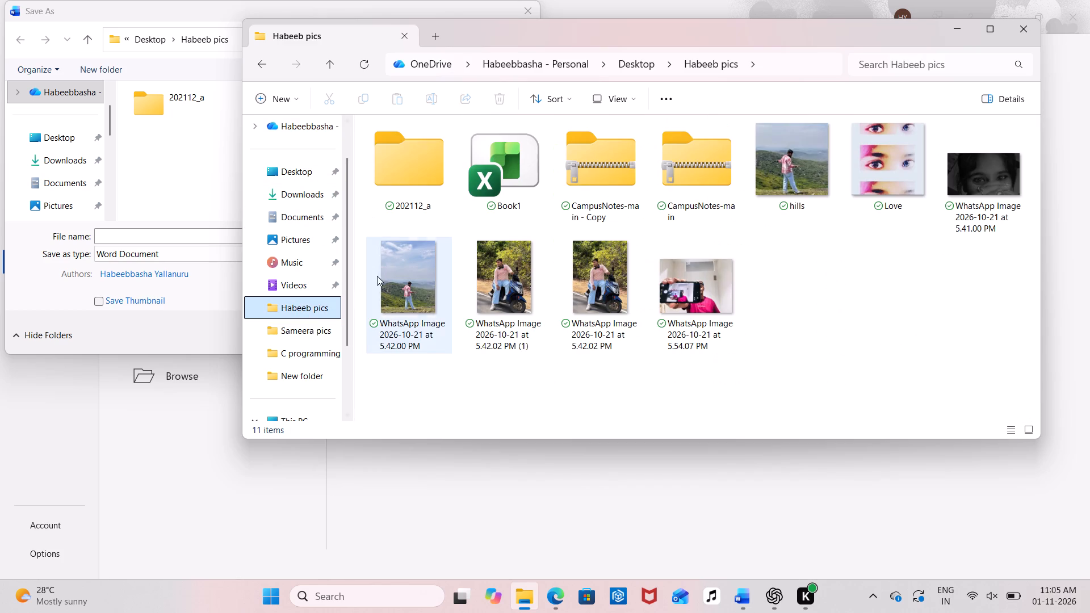
{"action": "left_click", "coordinate": [317, 336]}
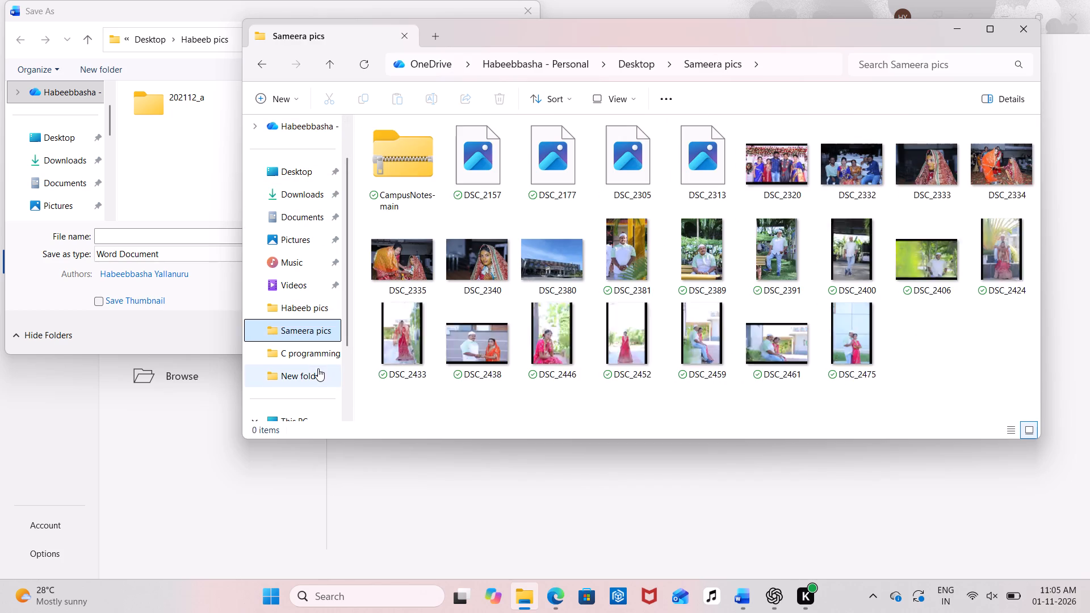
{"action": "left_click", "coordinate": [318, 349]}
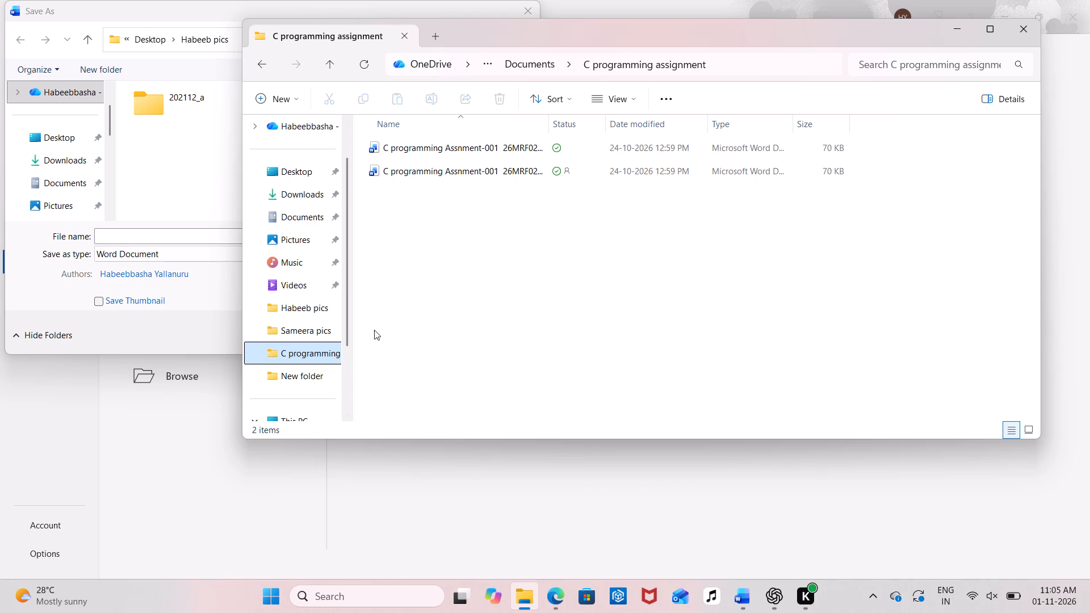
{"action": "left_click", "coordinate": [329, 366]}
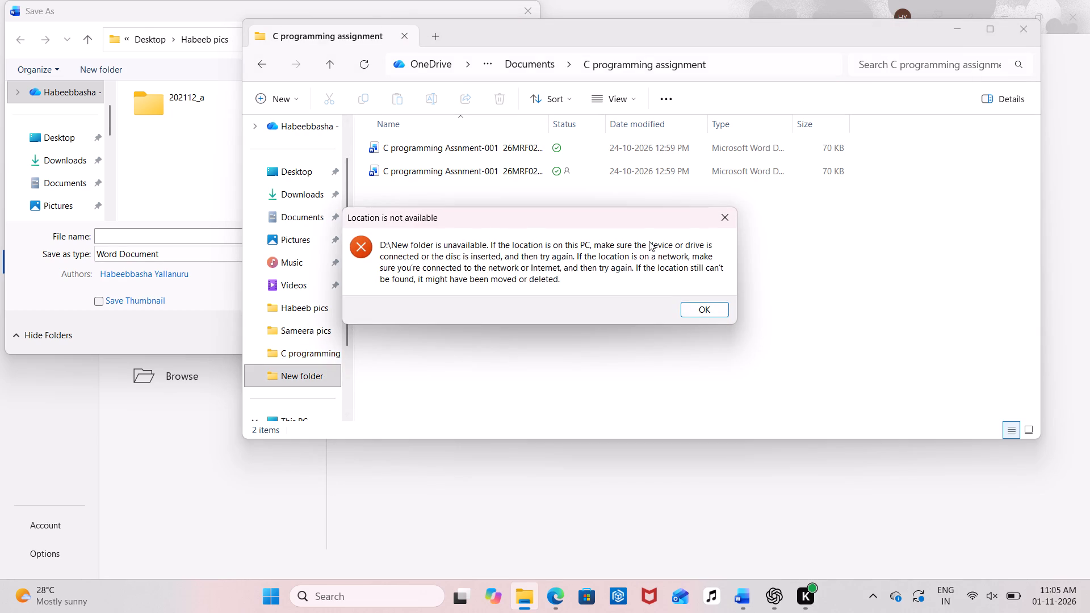
{"action": "left_click", "coordinate": [723, 220]}
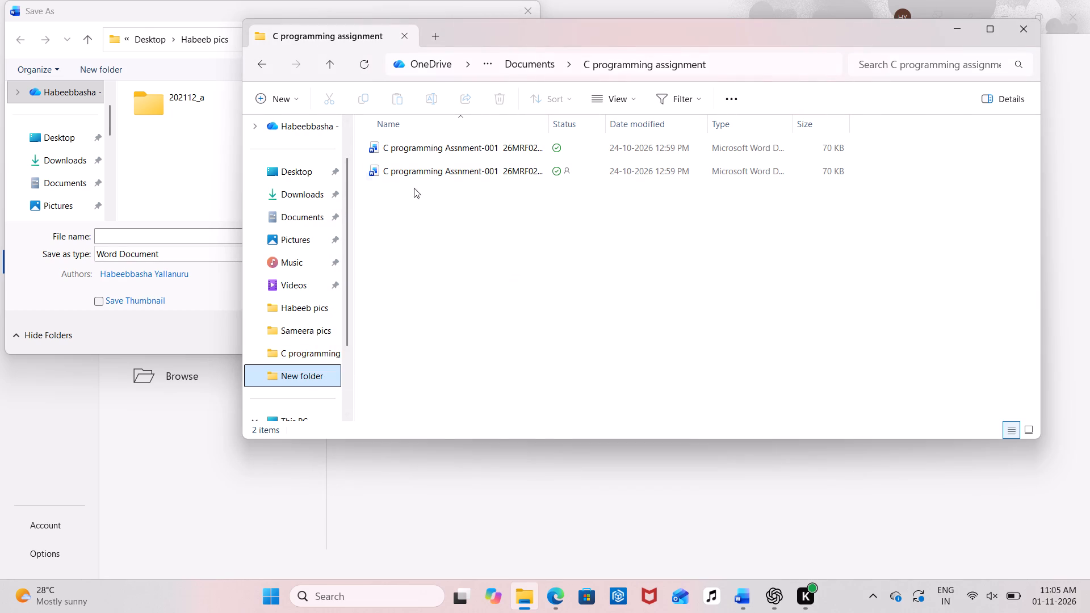
{"action": "scroll", "coordinate": [257, 194], "scroll_direction": "up", "scroll_amount": 3}
{"action": "left_click", "coordinate": [272, 115]}
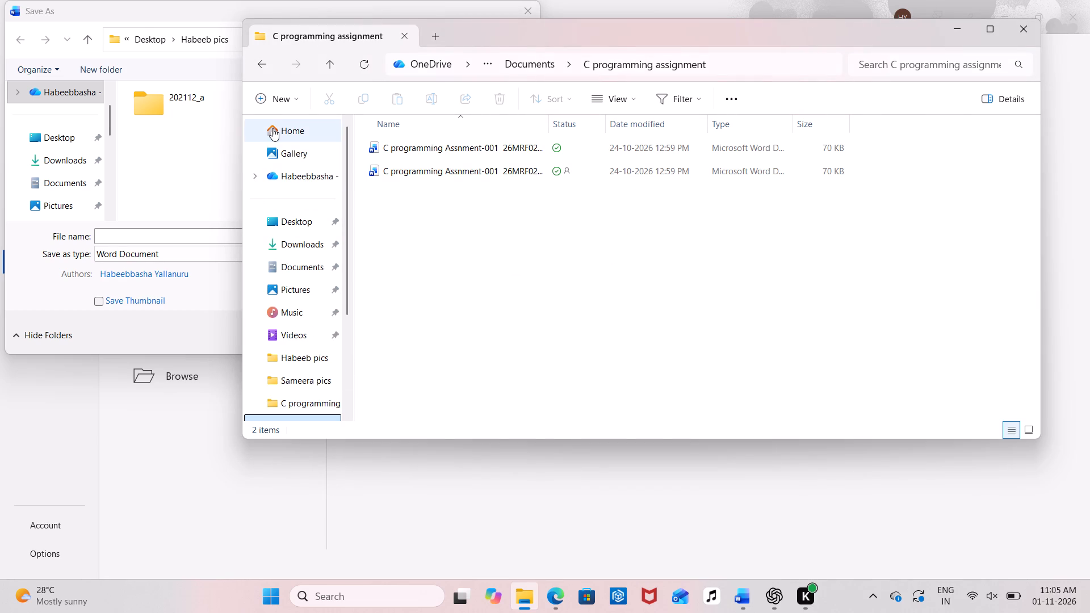
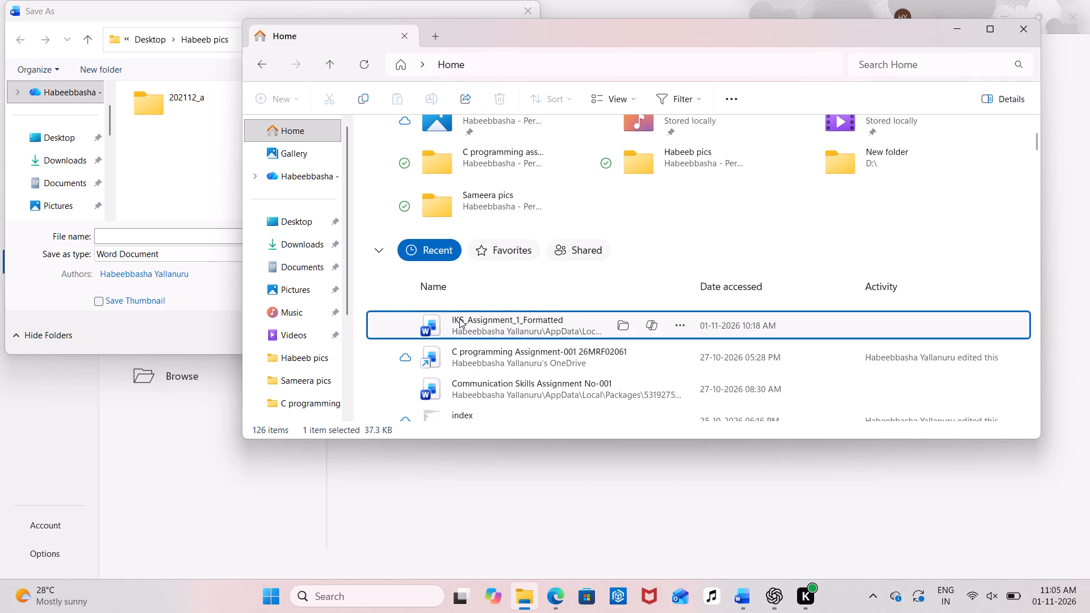
Examine the recent IKS_Assignment_1_Formatted file and the Habeeb pics and C programming assignment folders, and close File Explorer.
{"action": "left_click", "coordinate": [458, 315]}
{"action": "right_click", "coordinate": [458, 315]}
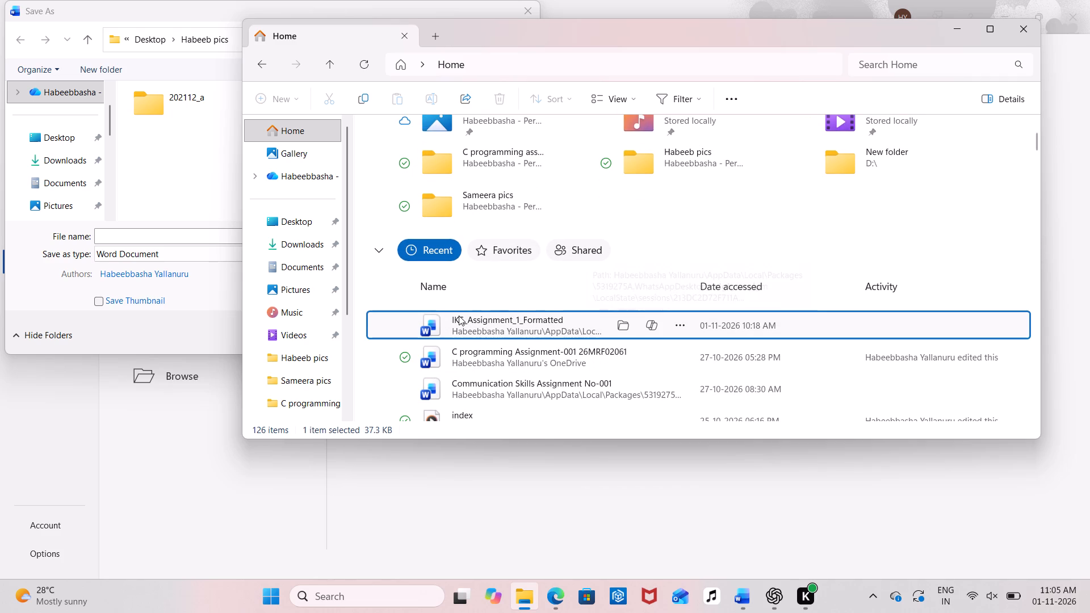
{"action": "right_click", "coordinate": [459, 316]}
{"action": "left_click", "coordinate": [448, 313]}
{"action": "key", "text": "ctrl+alt+s"}
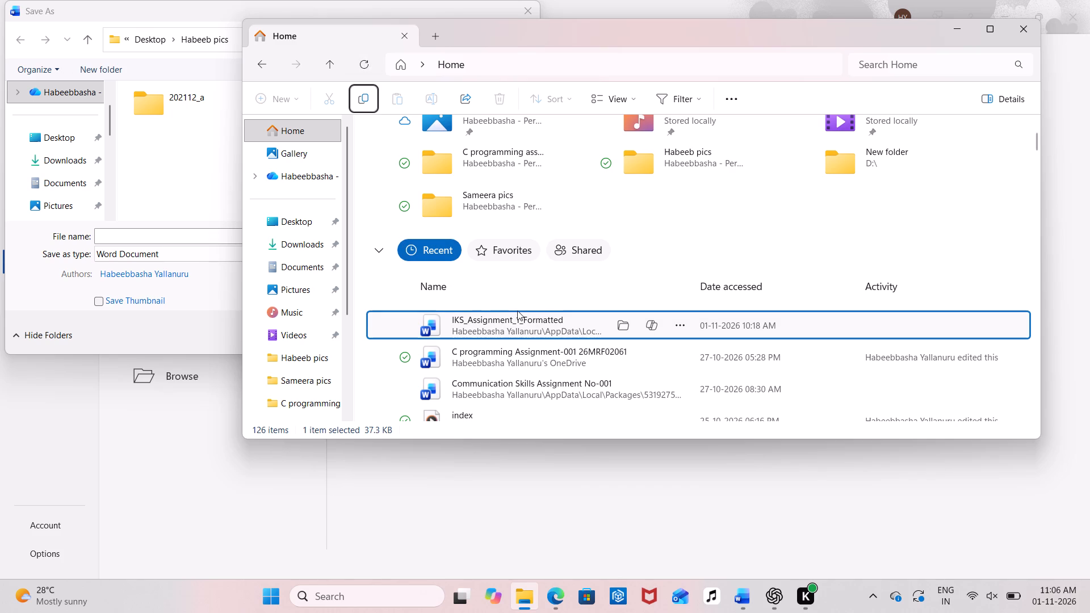
{"action": "right_click_drag", "start_coordinate": [514, 317], "coordinate": [486, 317]}
{"action": "right_click", "coordinate": [486, 317]}
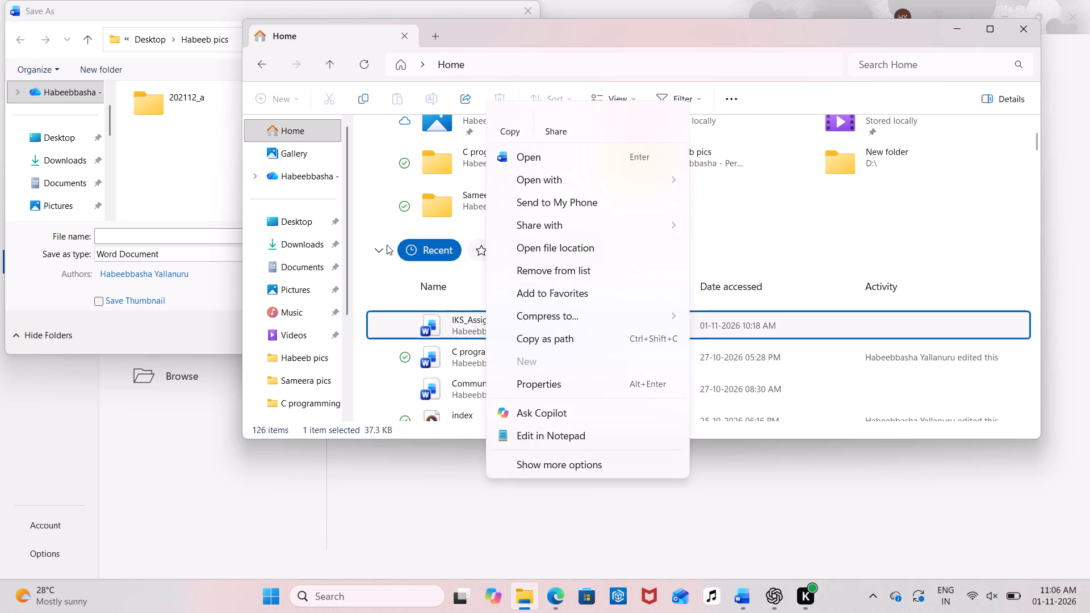
{"action": "left_click", "coordinate": [355, 301]}
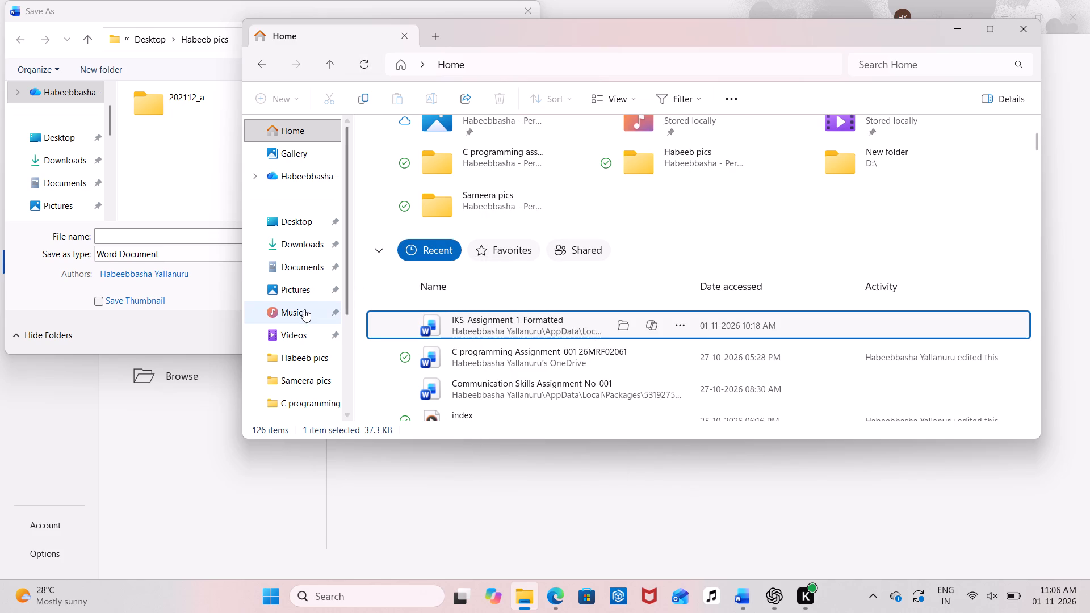
{"action": "left_click", "coordinate": [300, 339]}
{"action": "left_click", "coordinate": [300, 366]}
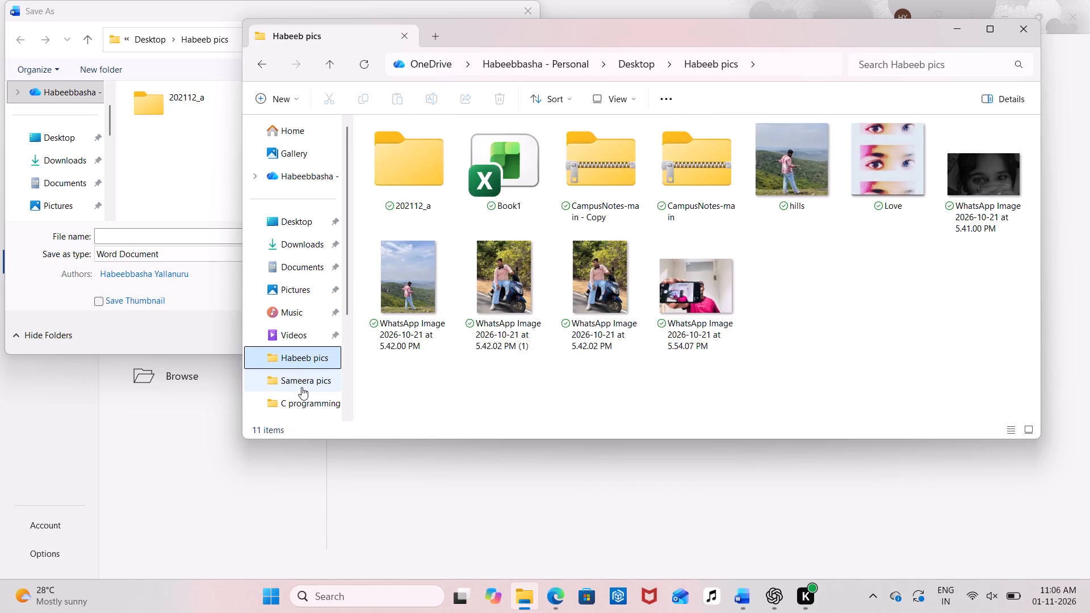
{"action": "left_click", "coordinate": [301, 386]}
{"action": "left_click", "coordinate": [301, 393]}
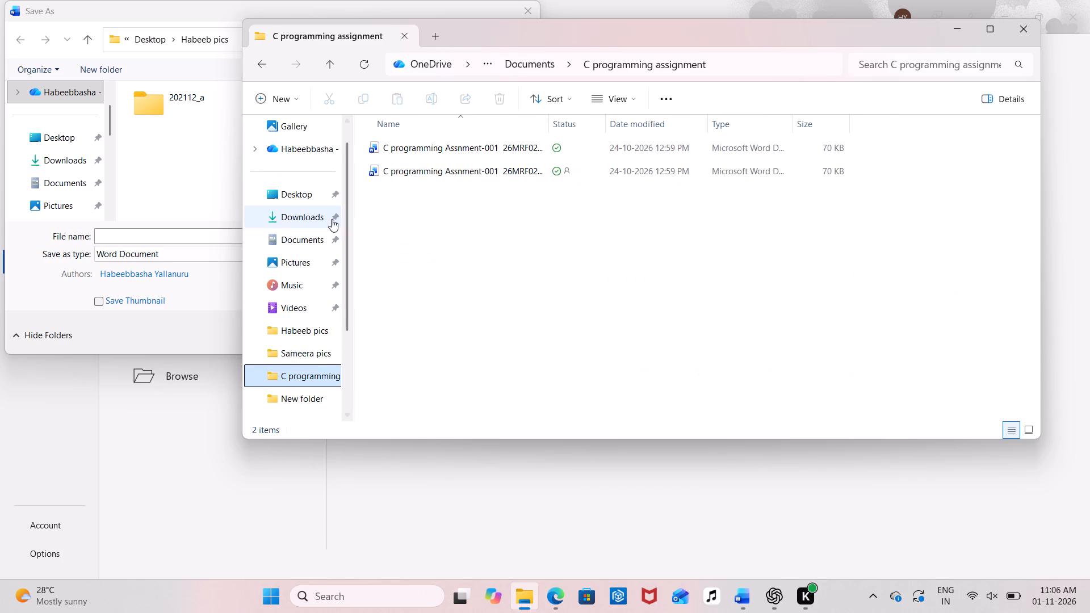
{"action": "left_click", "coordinate": [254, 239]}
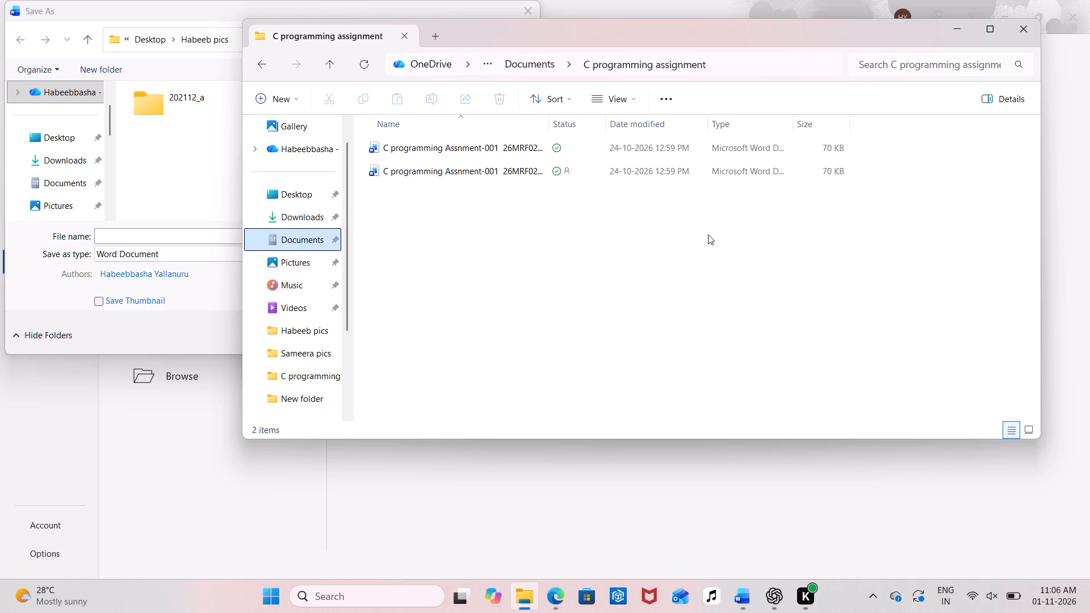
{"action": "left_click", "coordinate": [1029, 23]}
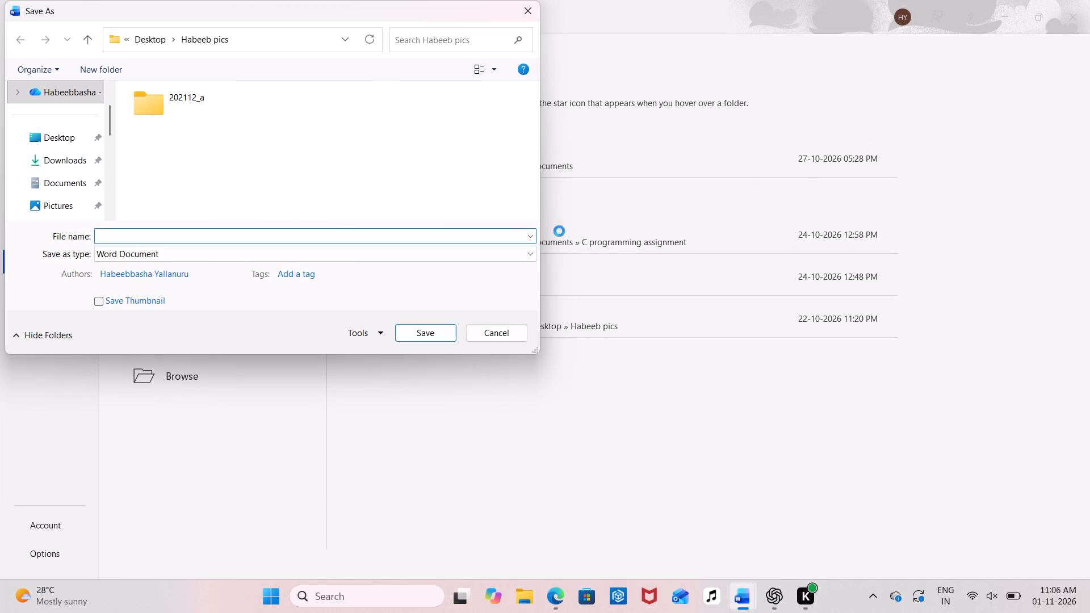
Cancel the pending Save As in Word and return to the document.
{"action": "left_click", "coordinate": [475, 236]}
{"action": "left_click", "coordinate": [533, 14]}
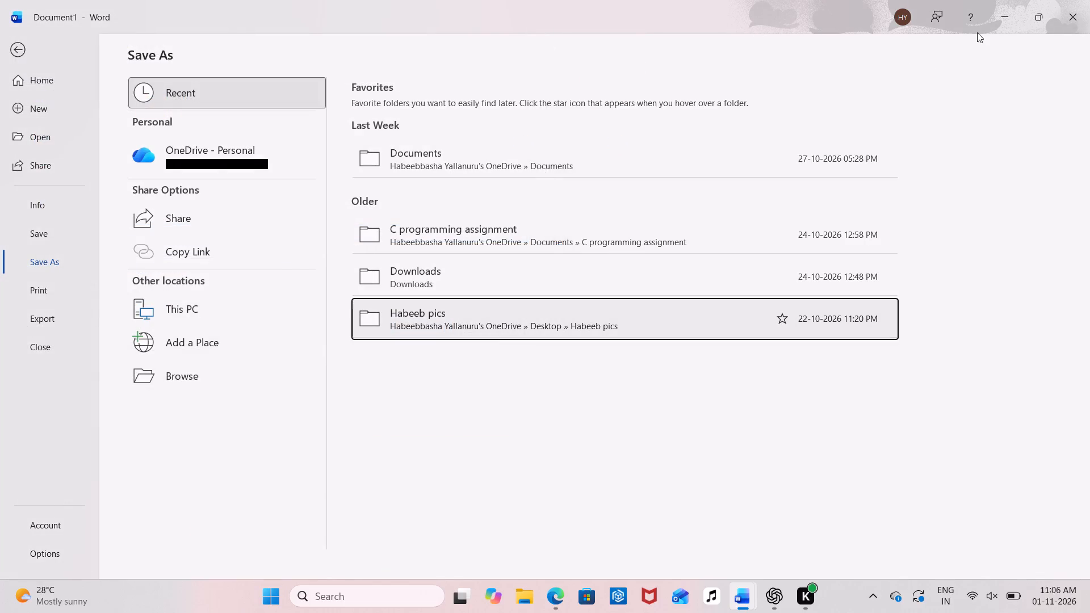
{"action": "left_click", "coordinate": [15, 47]}
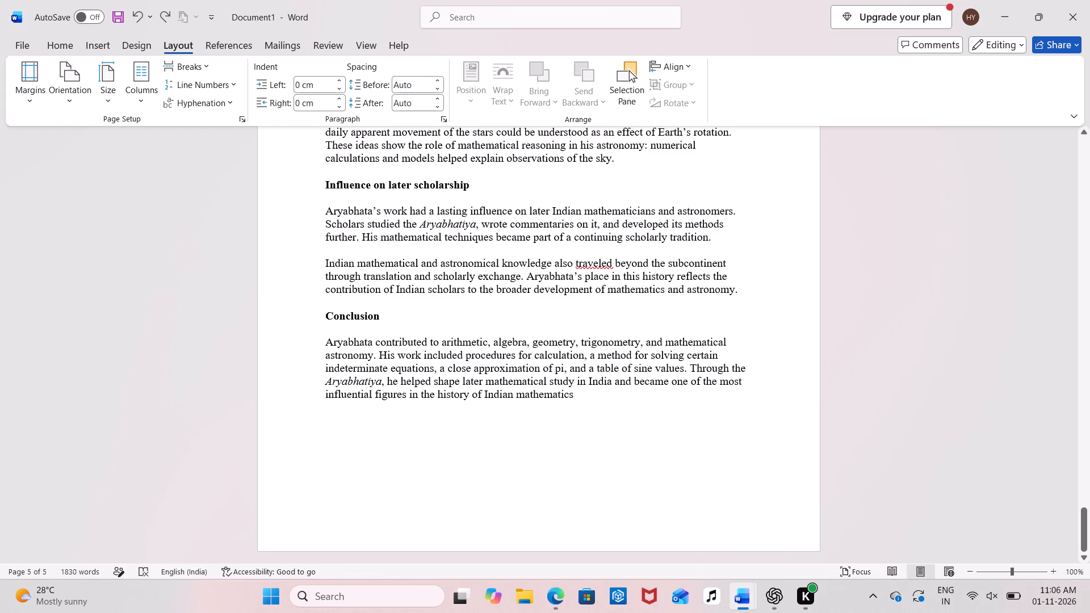
Start saving the document again, clearing the suggested file name and choosing Habeeb pics on the OneDrive Desktop as the location.
{"action": "key", "text": "ctrl+s"}
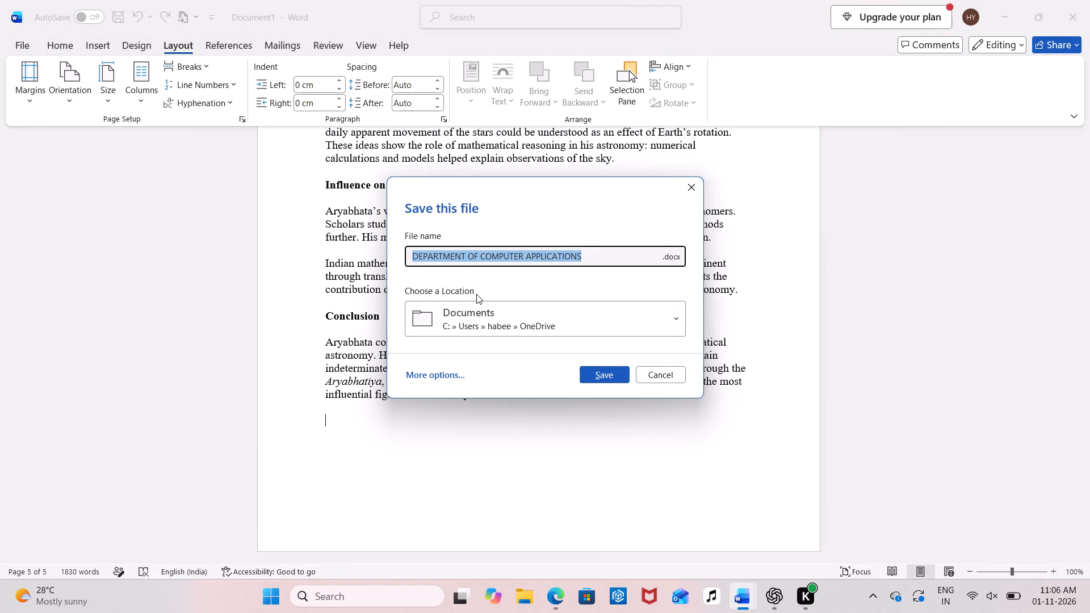
{"action": "left_click_drag", "start_coordinate": [591, 258], "coordinate": [412, 271]}
{"action": "left_click_drag", "start_coordinate": [412, 271], "coordinate": [412, 271]}
{"action": "key", "text": "BackSpace"}
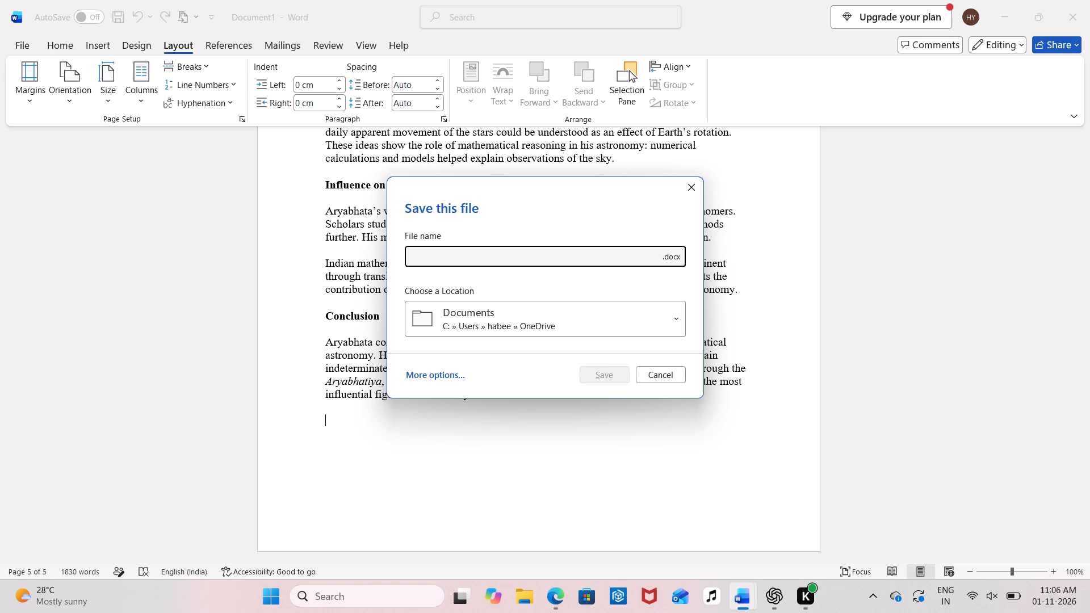
{"action": "left_click", "coordinate": [580, 335]}
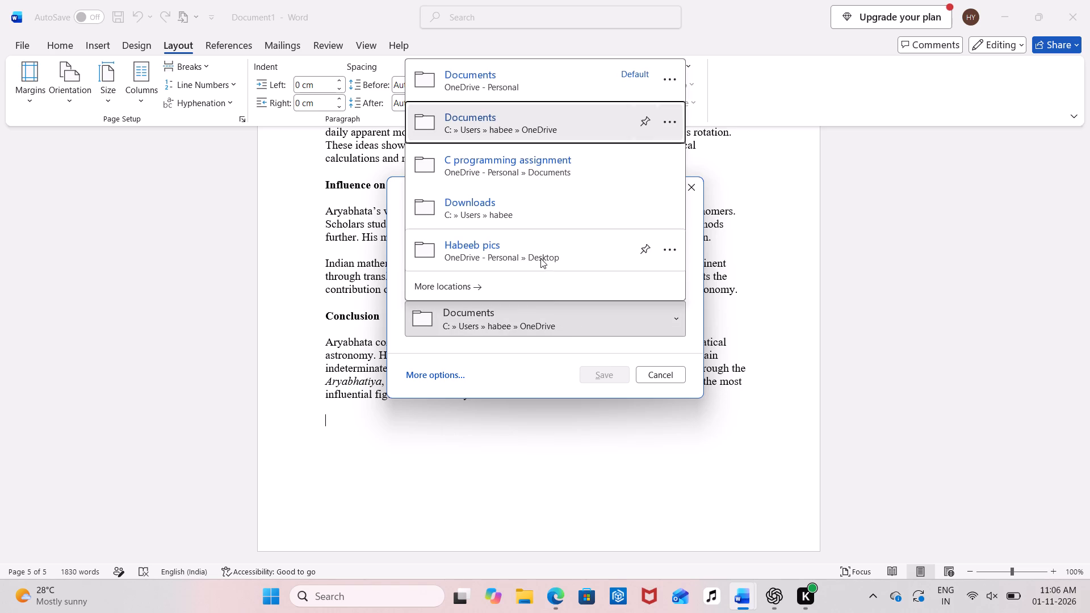
{"action": "left_click", "coordinate": [537, 256]}
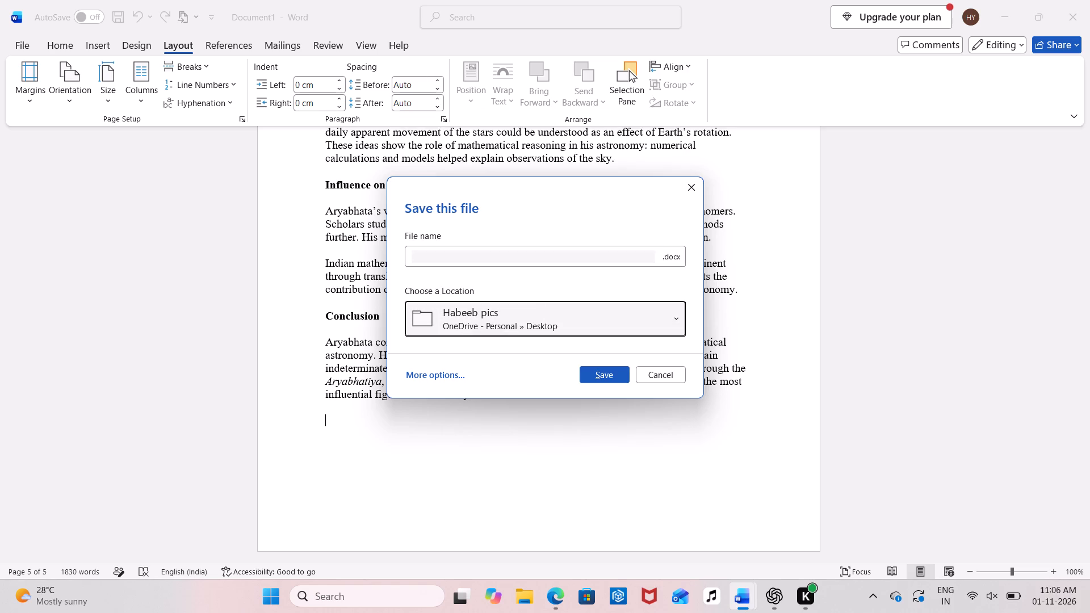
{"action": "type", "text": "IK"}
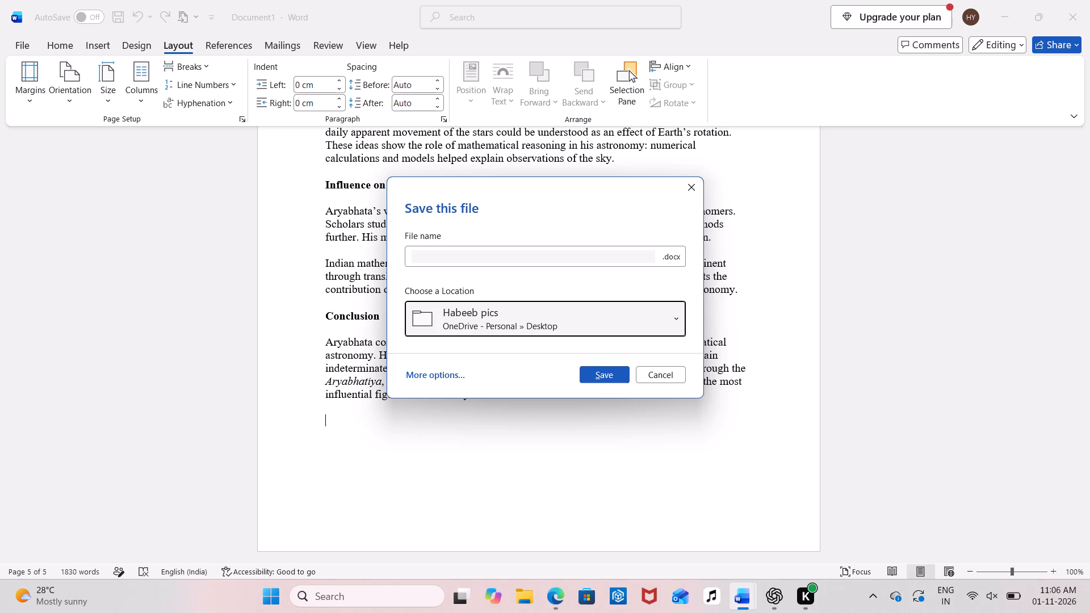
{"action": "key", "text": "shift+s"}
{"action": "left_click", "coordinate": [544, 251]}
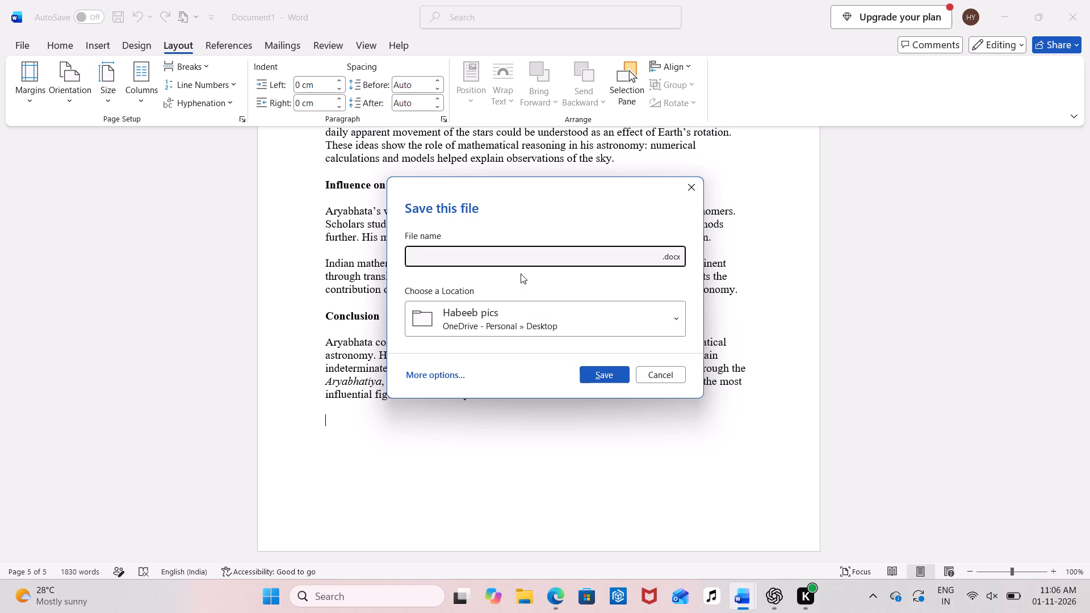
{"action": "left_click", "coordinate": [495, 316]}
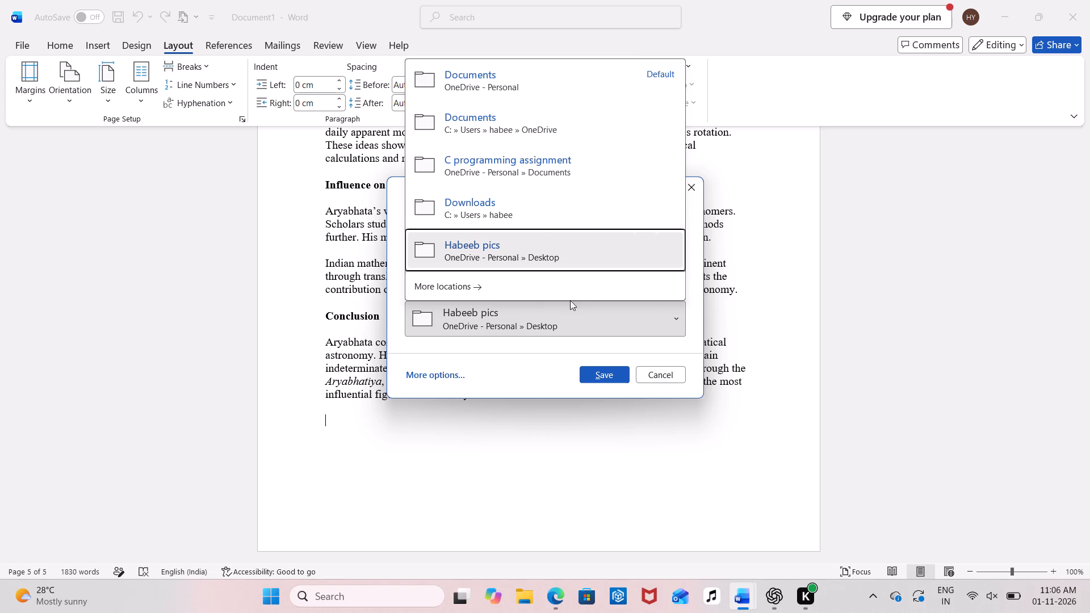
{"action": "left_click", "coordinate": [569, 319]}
Enter IKS_Assignment_1_ as the beginning of the file name for the save.
{"action": "left_click", "coordinate": [551, 256]}
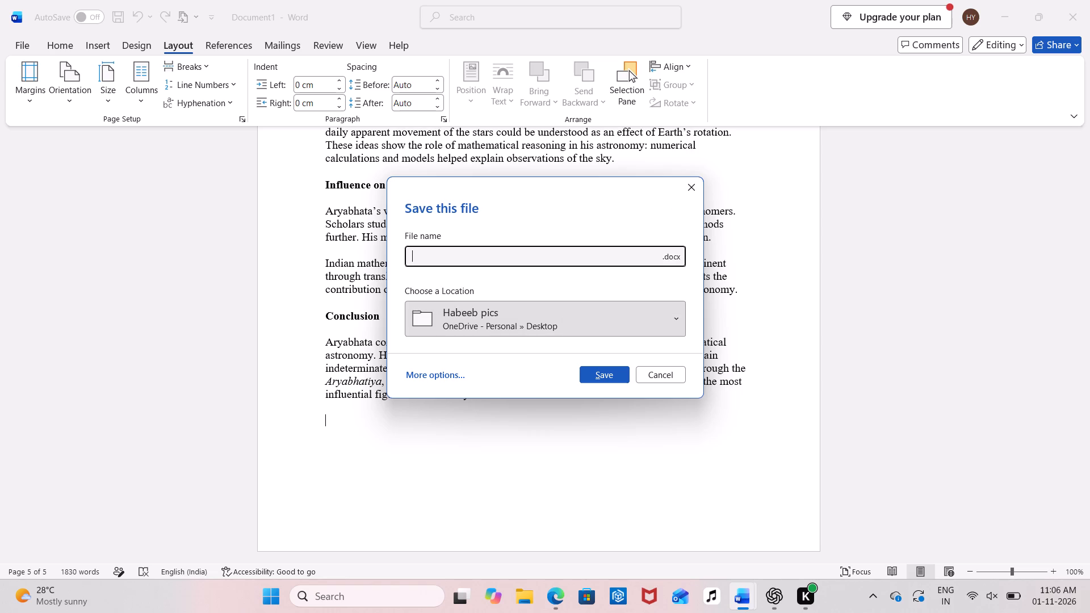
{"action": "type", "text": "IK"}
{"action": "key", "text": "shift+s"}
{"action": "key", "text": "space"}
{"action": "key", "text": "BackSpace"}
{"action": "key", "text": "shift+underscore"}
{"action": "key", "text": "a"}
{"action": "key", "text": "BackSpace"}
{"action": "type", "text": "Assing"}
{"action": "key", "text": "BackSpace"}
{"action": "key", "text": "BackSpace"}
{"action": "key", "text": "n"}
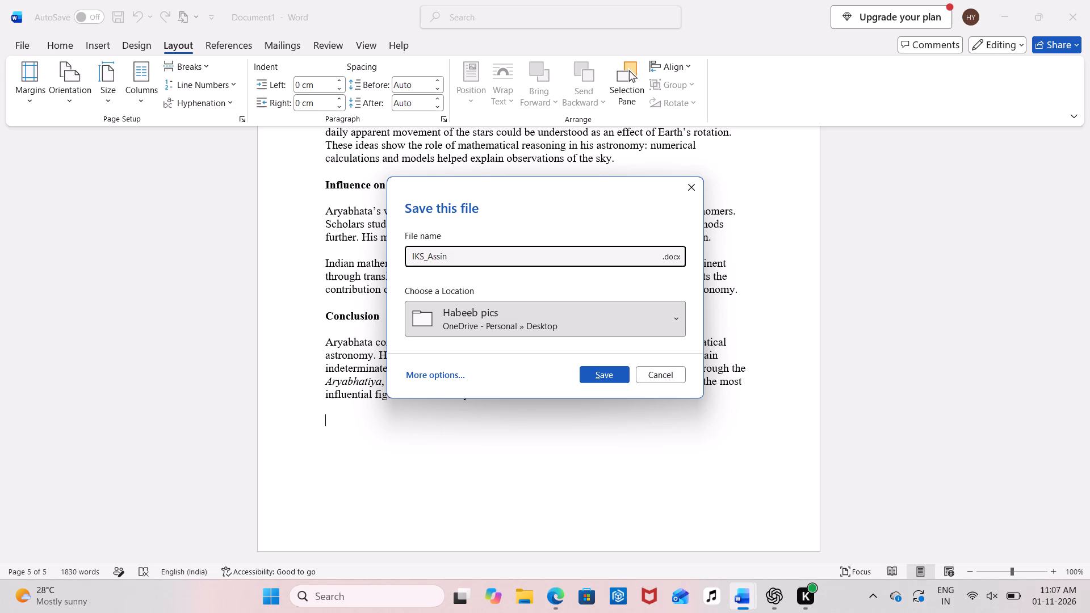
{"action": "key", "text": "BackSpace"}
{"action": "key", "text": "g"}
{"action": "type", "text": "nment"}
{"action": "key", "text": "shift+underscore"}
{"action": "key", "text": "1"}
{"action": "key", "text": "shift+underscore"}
Append the student registration number to the end of the file name.
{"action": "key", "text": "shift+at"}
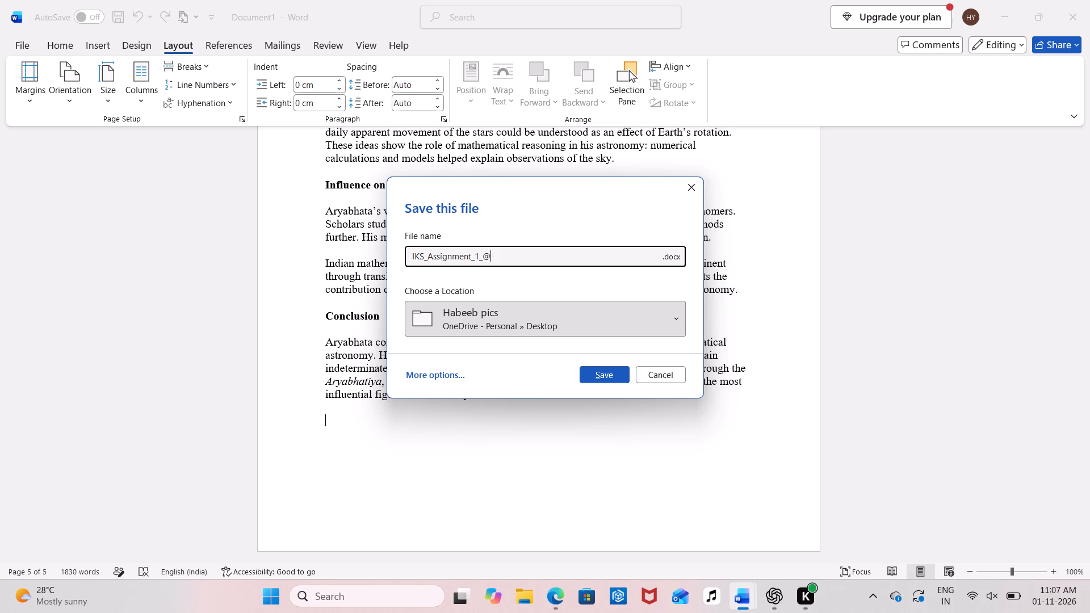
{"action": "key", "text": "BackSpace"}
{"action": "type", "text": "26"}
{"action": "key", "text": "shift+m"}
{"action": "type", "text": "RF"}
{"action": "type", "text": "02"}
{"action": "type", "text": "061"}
Change the save location to the Documents folder in the local OneDrive path and save the document.
{"action": "left_click", "coordinate": [672, 321]}
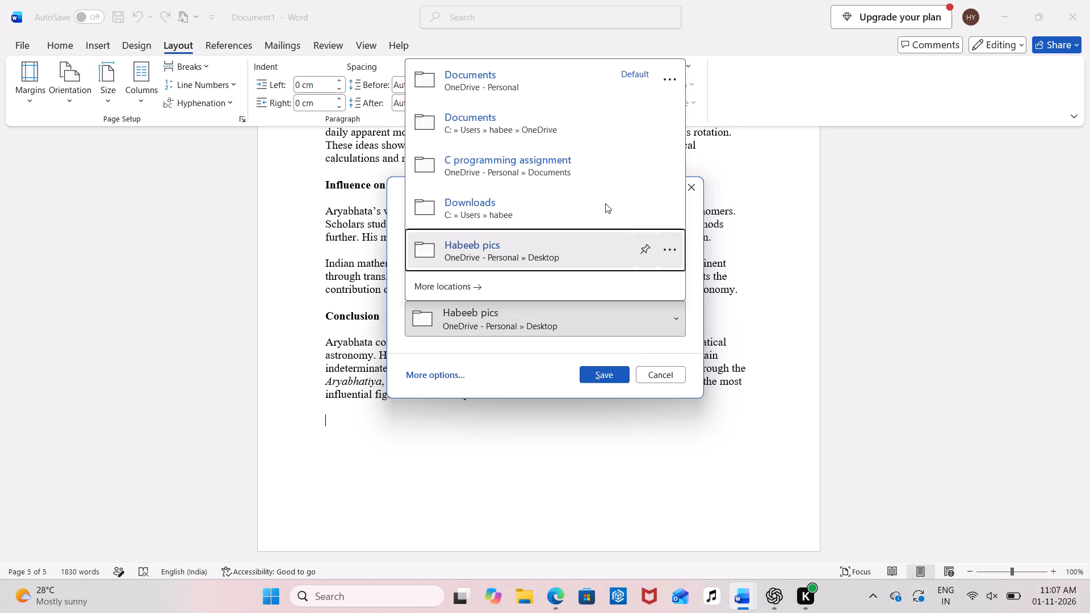
{"action": "left_click", "coordinate": [609, 128]}
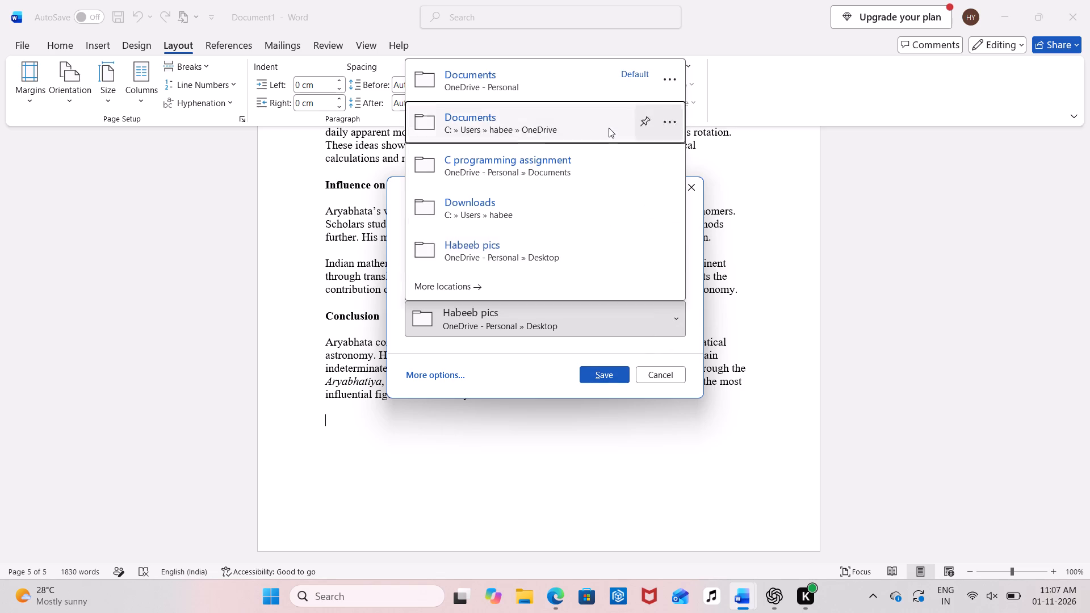
{"action": "left_click", "coordinate": [605, 371]}
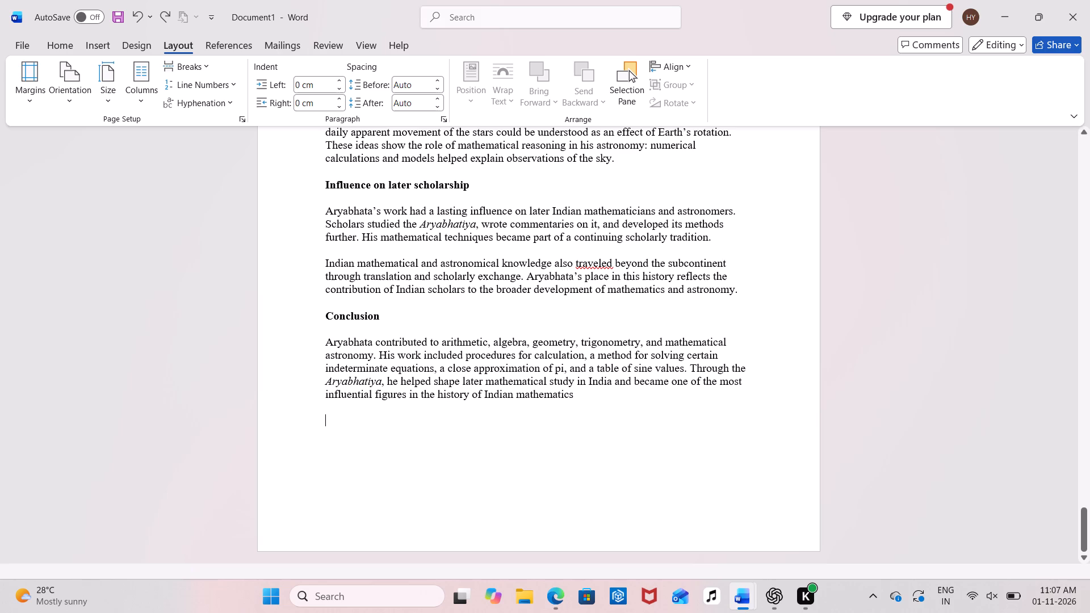
Review the saved assignment from its last page back up to the header table and the SET-VI heading.
{"action": "scroll", "coordinate": [655, 396], "scroll_direction": "up", "scroll_amount": 8}
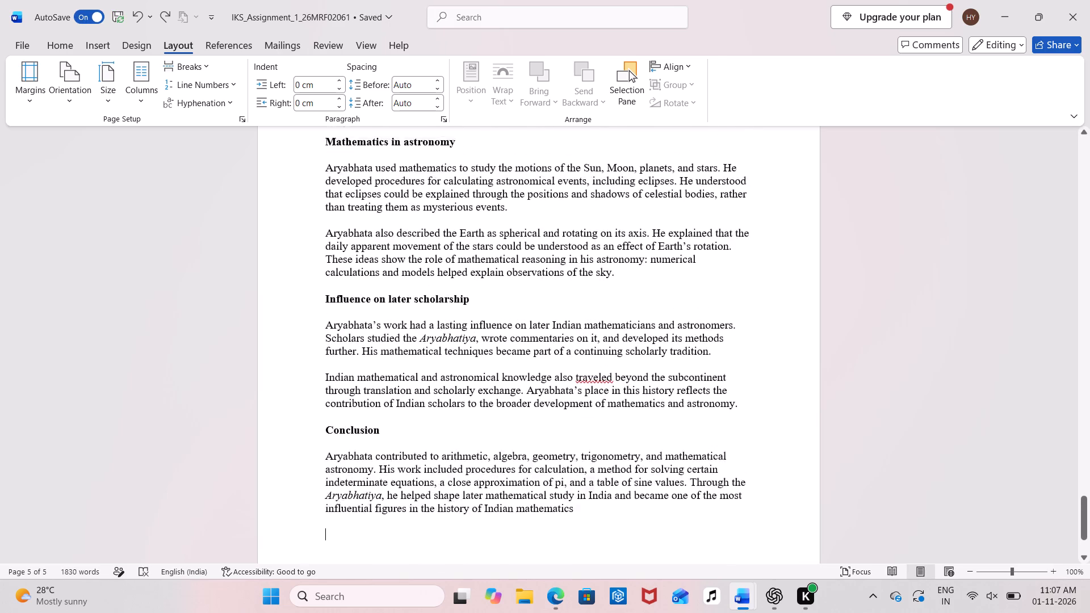
{"action": "scroll", "coordinate": [655, 388], "scroll_direction": "up", "scroll_amount": 20}
{"action": "scroll", "coordinate": [655, 388], "scroll_direction": "up", "scroll_amount": 14}
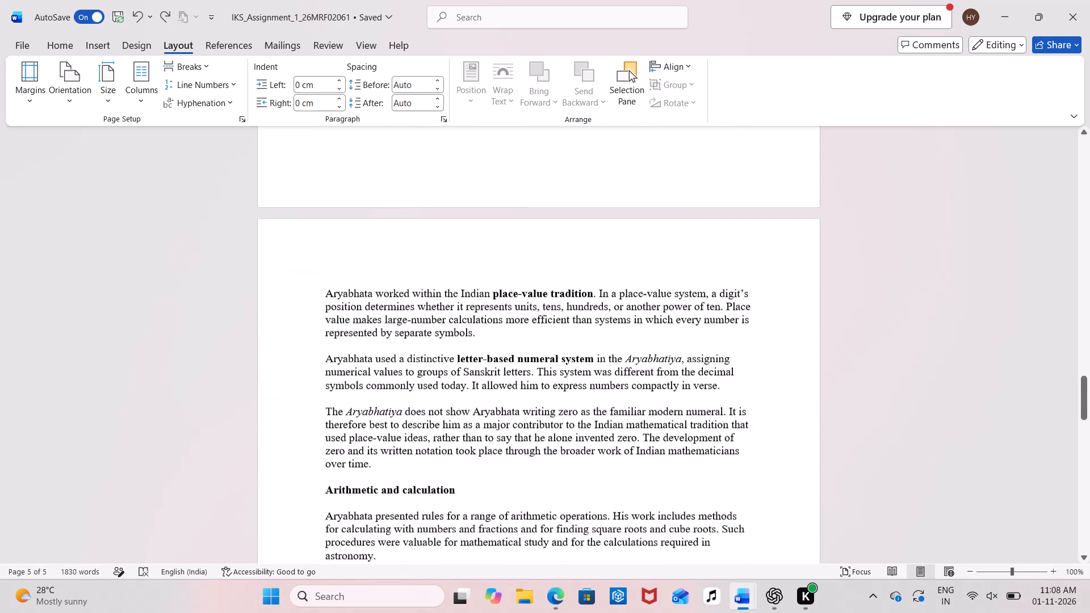
{"action": "scroll", "coordinate": [651, 386], "scroll_direction": "up", "scroll_amount": 20}
{"action": "scroll", "coordinate": [651, 386], "scroll_direction": "up", "scroll_amount": 13}
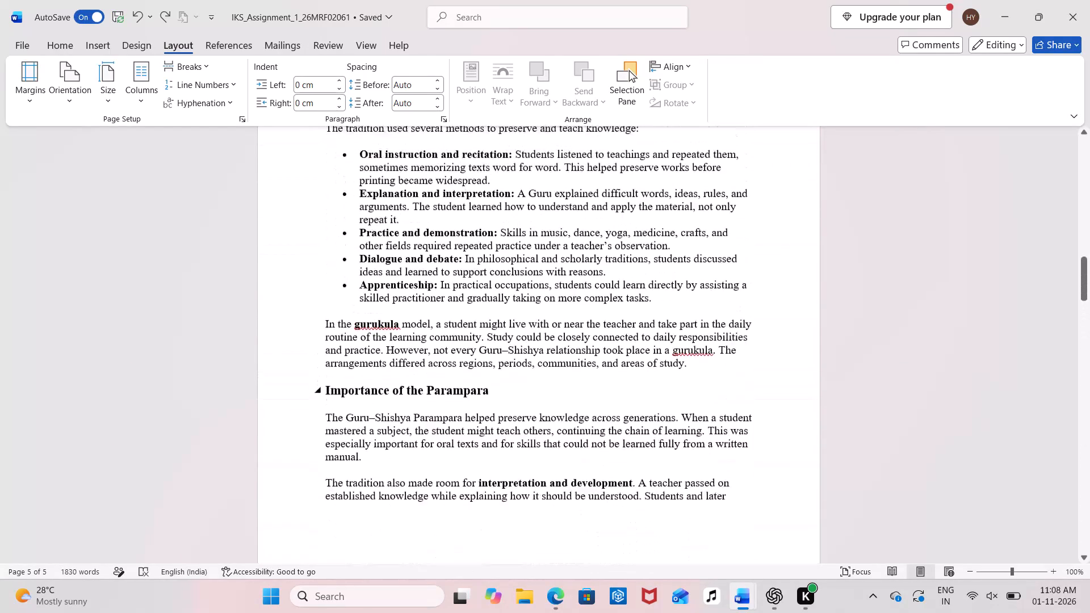
{"action": "scroll", "coordinate": [639, 389], "scroll_direction": "up", "scroll_amount": 16}
{"action": "scroll", "coordinate": [639, 389], "scroll_direction": "up", "scroll_amount": 15}
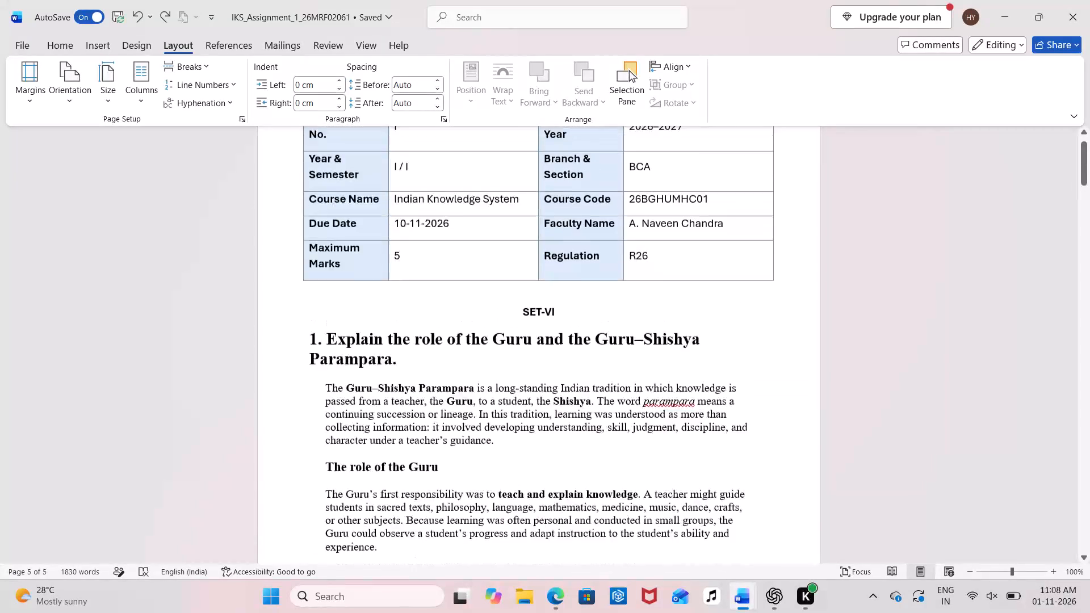
{"action": "scroll", "coordinate": [638, 389], "scroll_direction": "up", "scroll_amount": 9}
{"action": "scroll", "coordinate": [638, 389], "scroll_direction": "down", "scroll_amount": 16}
{"action": "scroll", "coordinate": [632, 401], "scroll_direction": "up", "scroll_amount": 8}
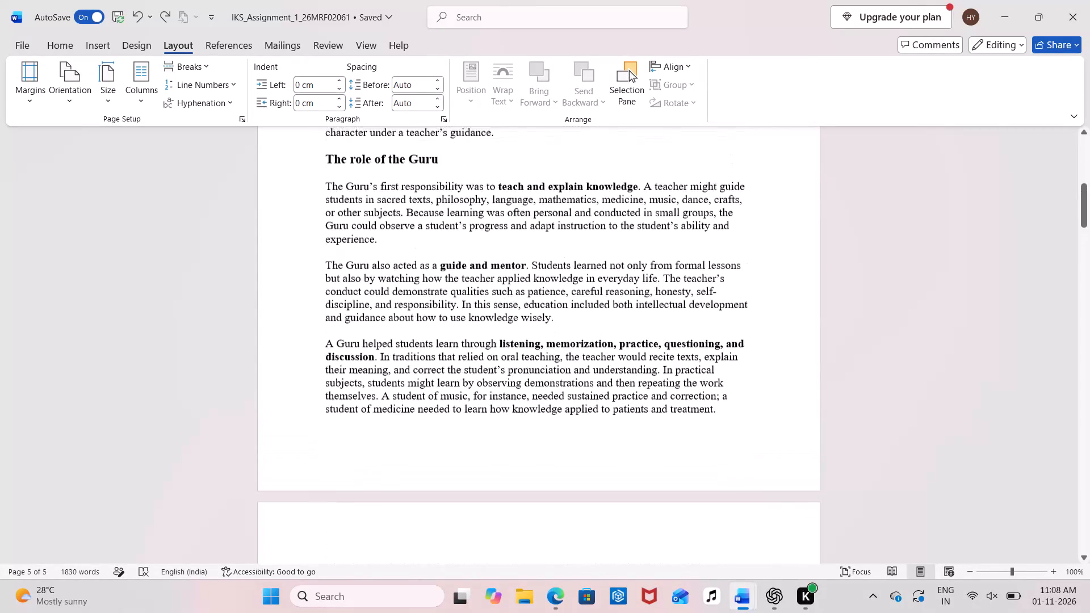
{"action": "scroll", "coordinate": [632, 401], "scroll_direction": "up", "scroll_amount": 9}
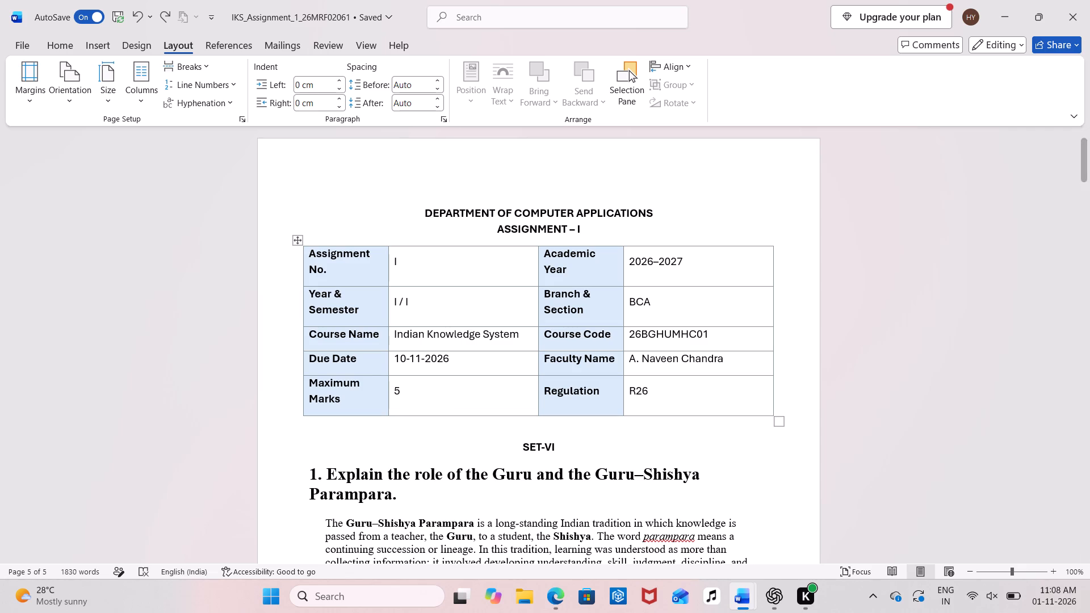
{"action": "scroll", "coordinate": [560, 431], "scroll_direction": "down", "scroll_amount": 1}
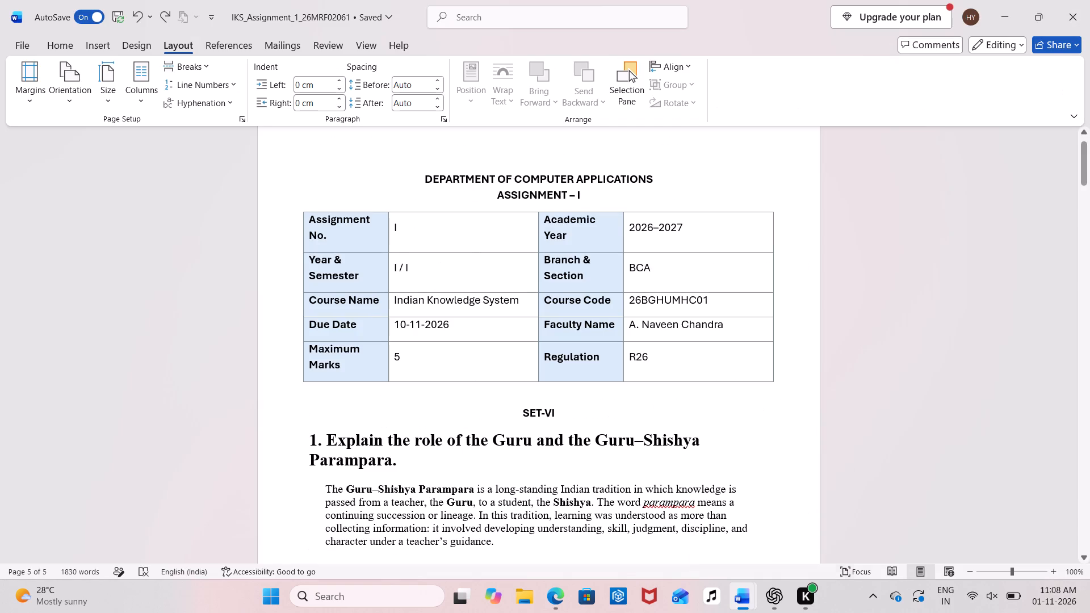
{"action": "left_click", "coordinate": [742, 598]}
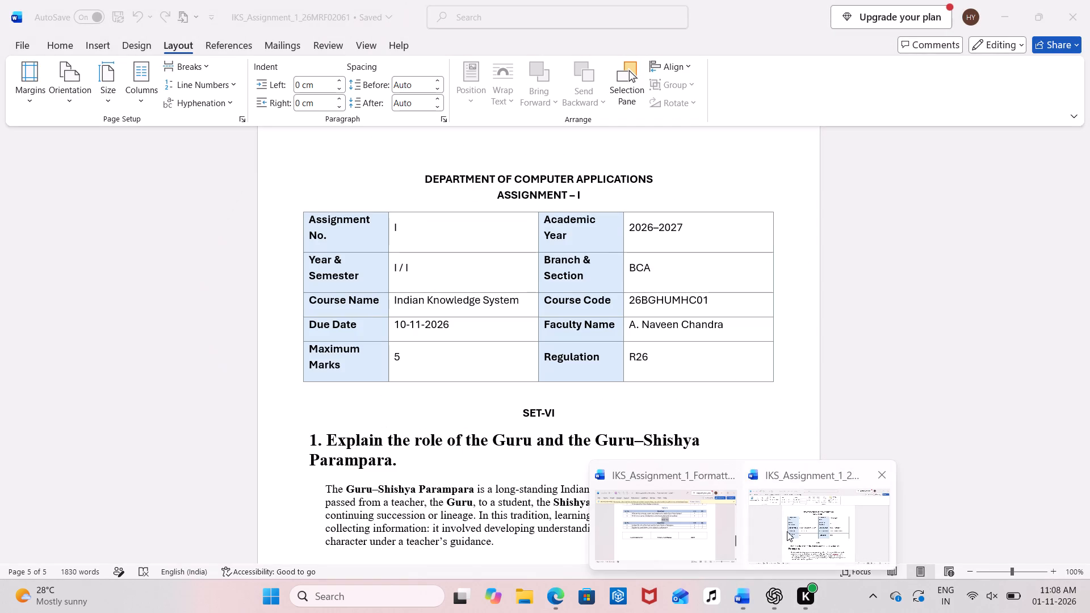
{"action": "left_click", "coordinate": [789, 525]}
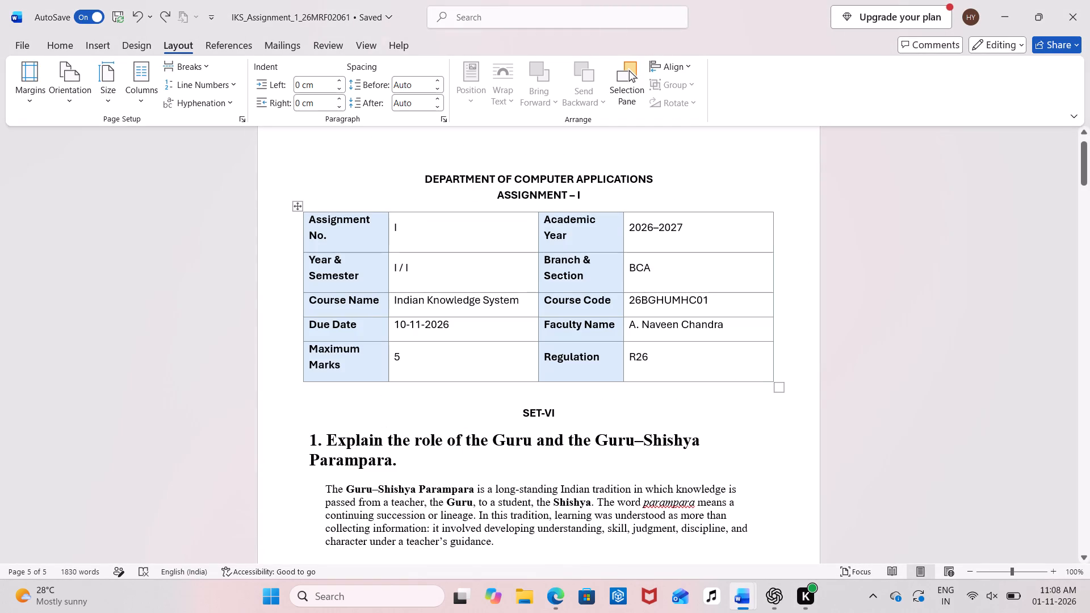
Insert five blank lines between the assignment details table and the SET-VI heading.
{"action": "left_click", "coordinate": [515, 411]}
{"action": "key", "text": "Return"}
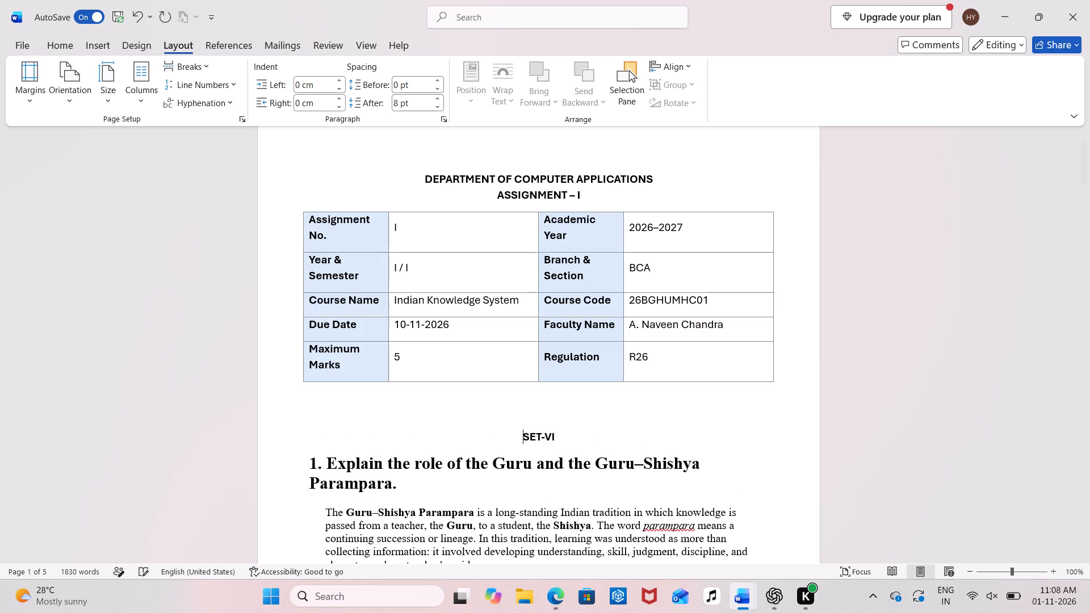
{"action": "key", "text": "Return"}
{"action": "key", "text": "Return"}
{"action": "key", "text": "Return"}
{"action": "key", "text": "Return"}
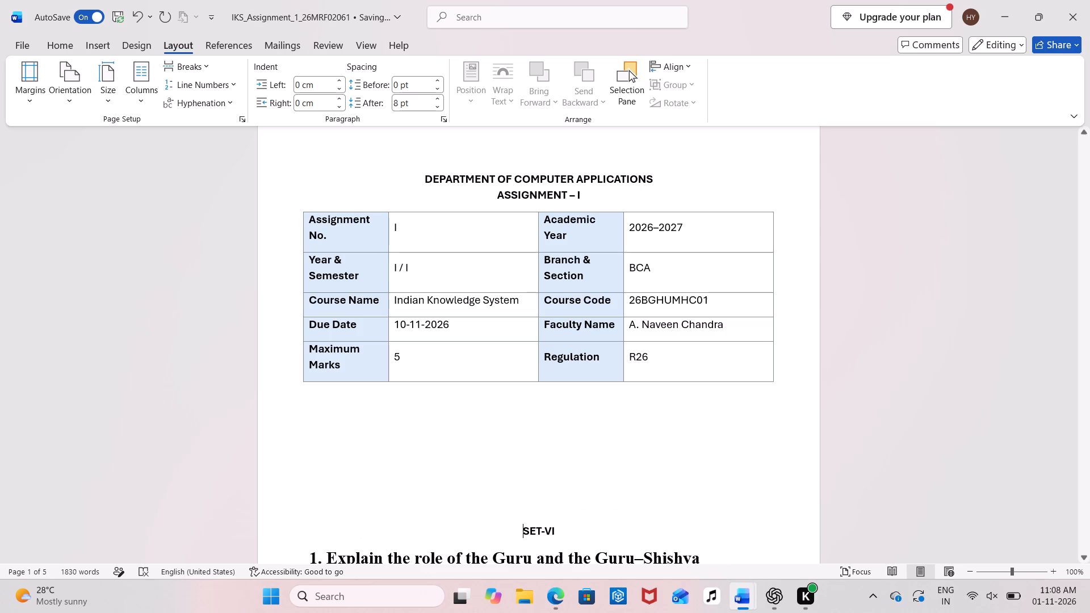
Left-align the third blank line between the assignment details table and the SET-VI heading.
{"action": "left_click", "coordinate": [374, 421]}
{"action": "left_click", "coordinate": [317, 415]}
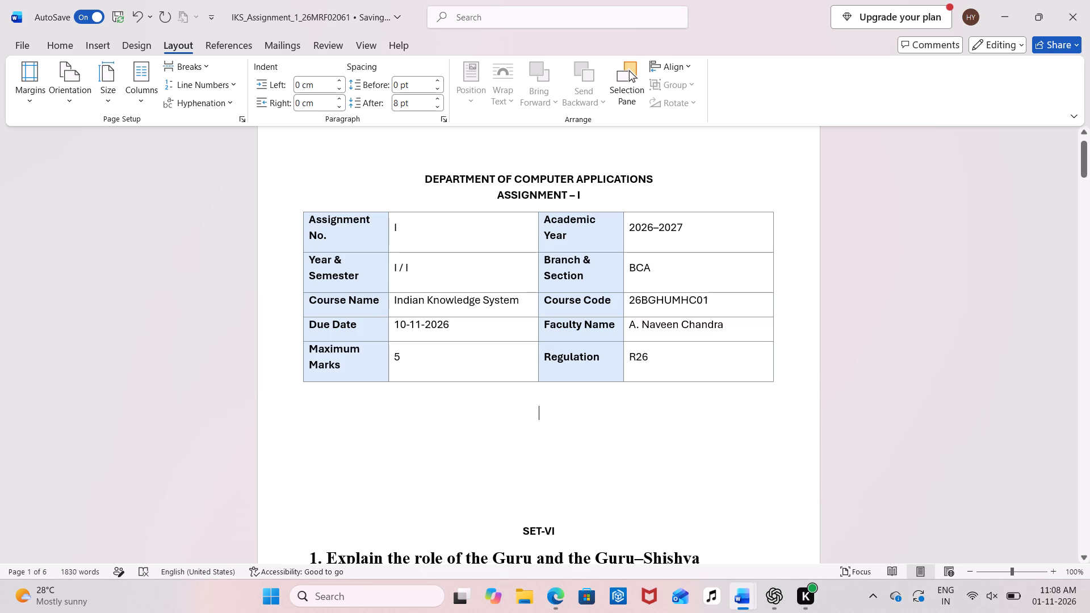
{"action": "double_click", "coordinate": [317, 415]}
{"action": "left_click", "coordinate": [495, 467]}
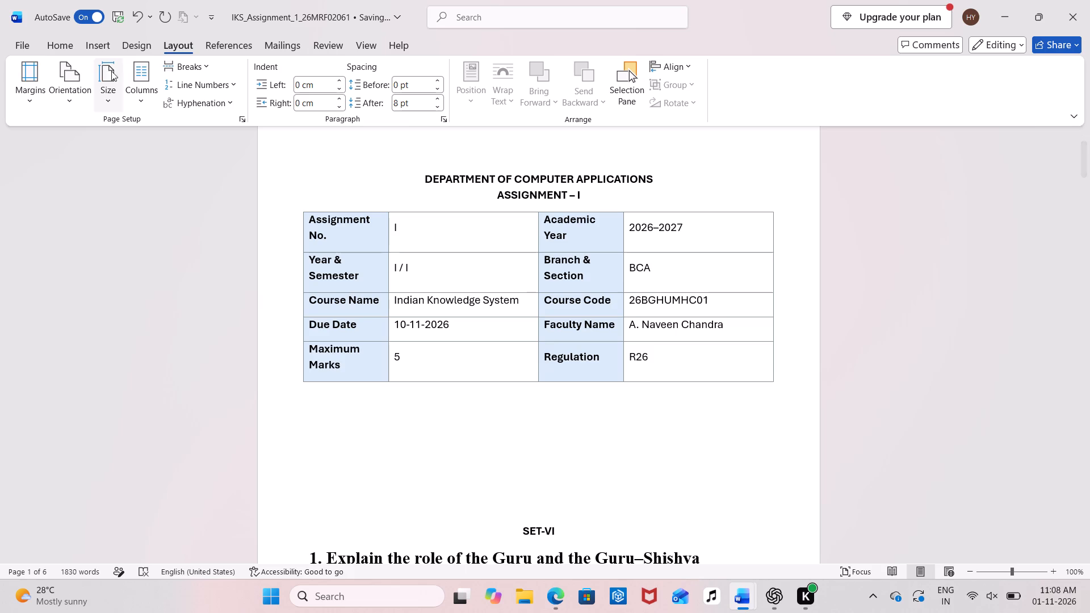
{"action": "left_click", "coordinate": [95, 52]}
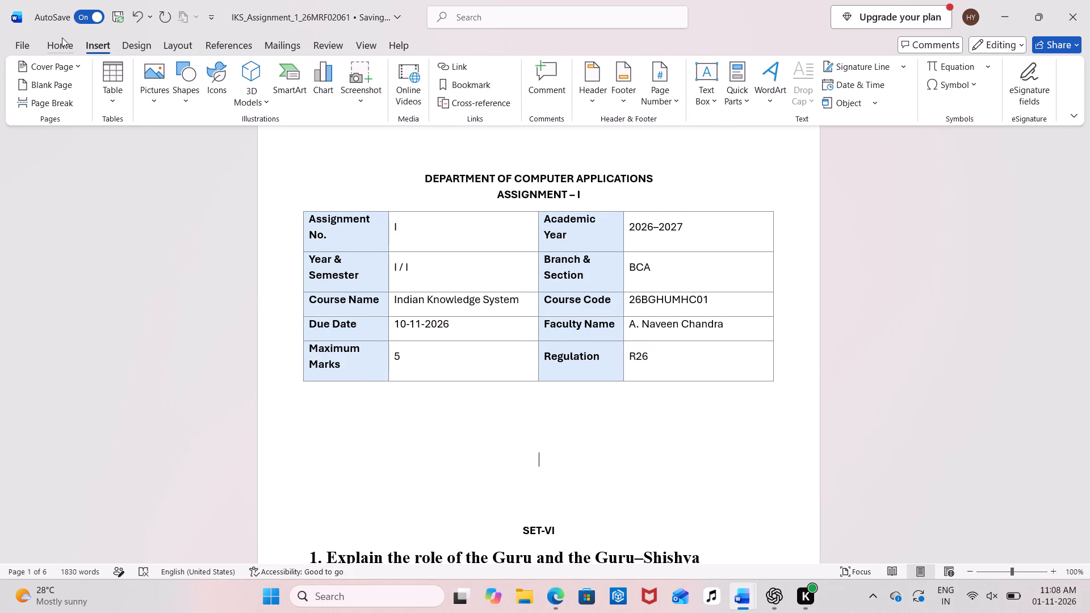
{"action": "left_click", "coordinate": [62, 37]}
{"action": "left_click", "coordinate": [357, 89]}
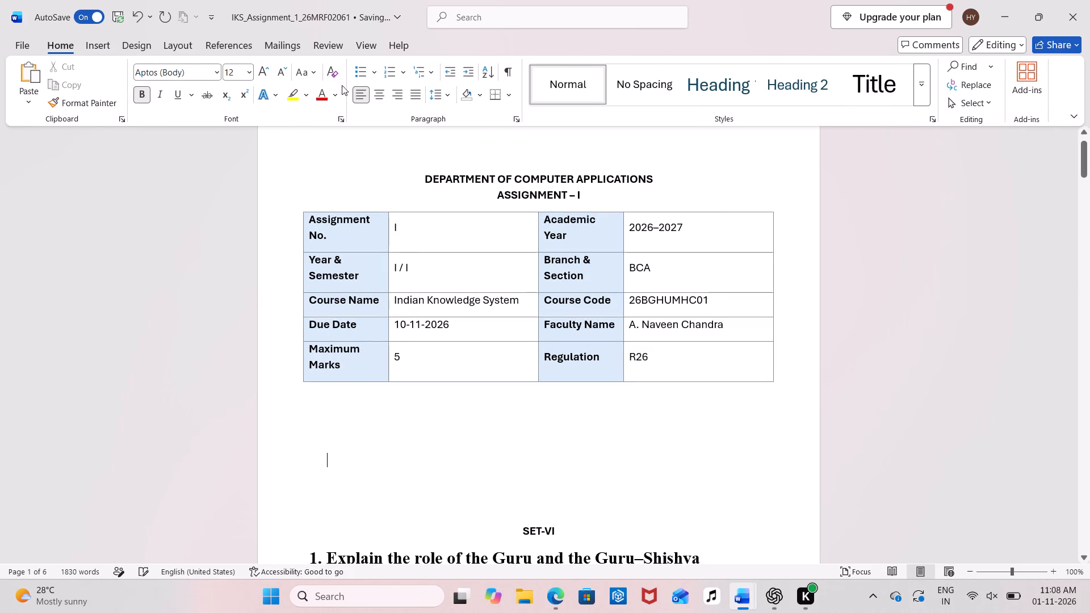
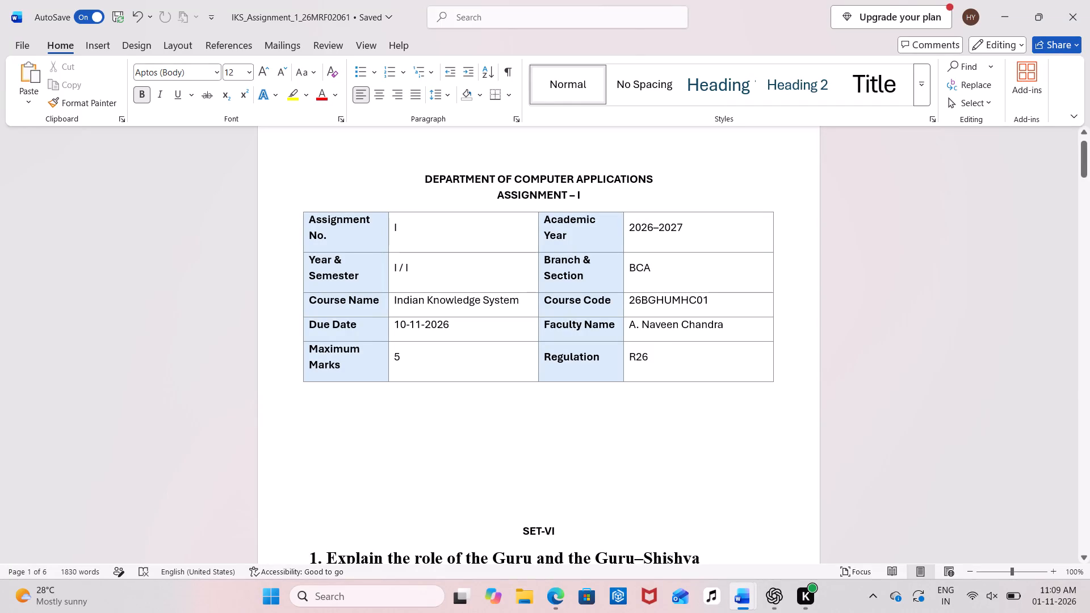
Insert a table of three columns and two rows on the left-aligned blank line above the SET-VI heading.
{"action": "left_click", "coordinate": [98, 43]}
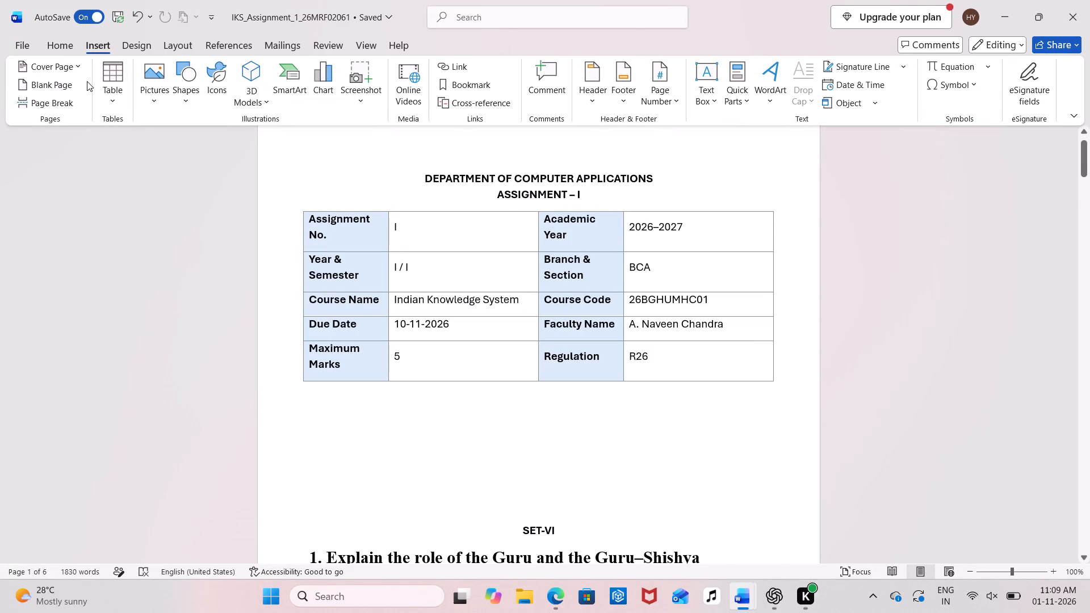
{"action": "left_click", "coordinate": [106, 84]}
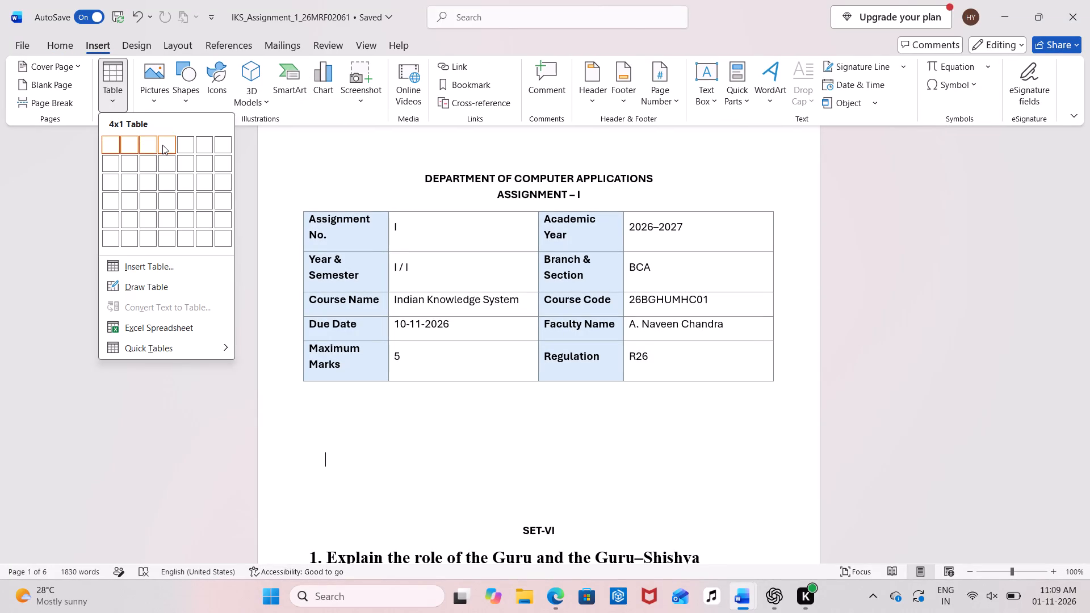
{"action": "left_click", "coordinate": [147, 162]}
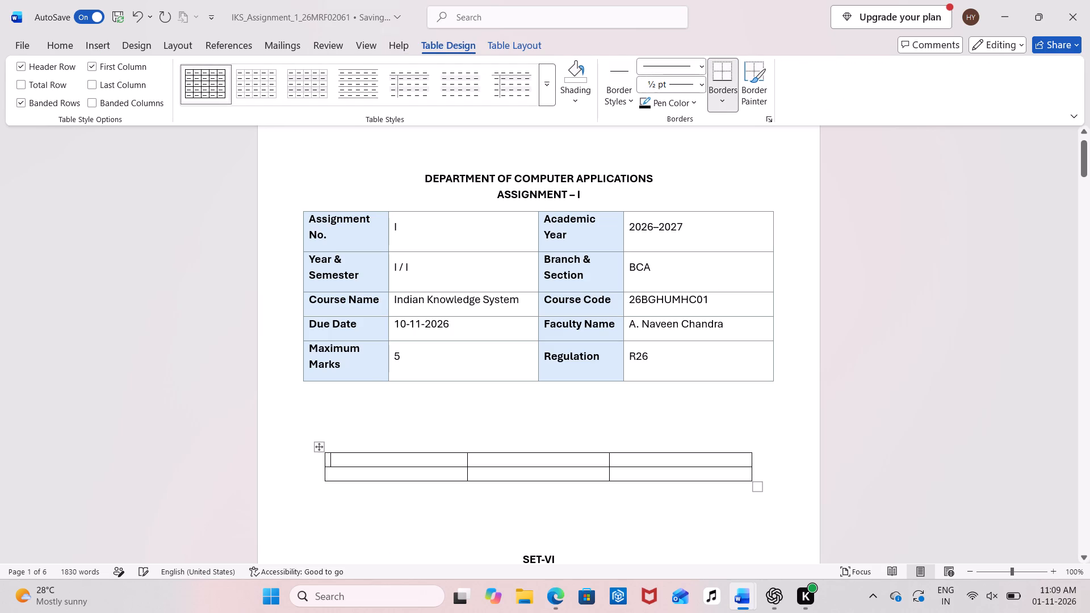
Enter the heading "S. NO." in the first header cell of the new table.
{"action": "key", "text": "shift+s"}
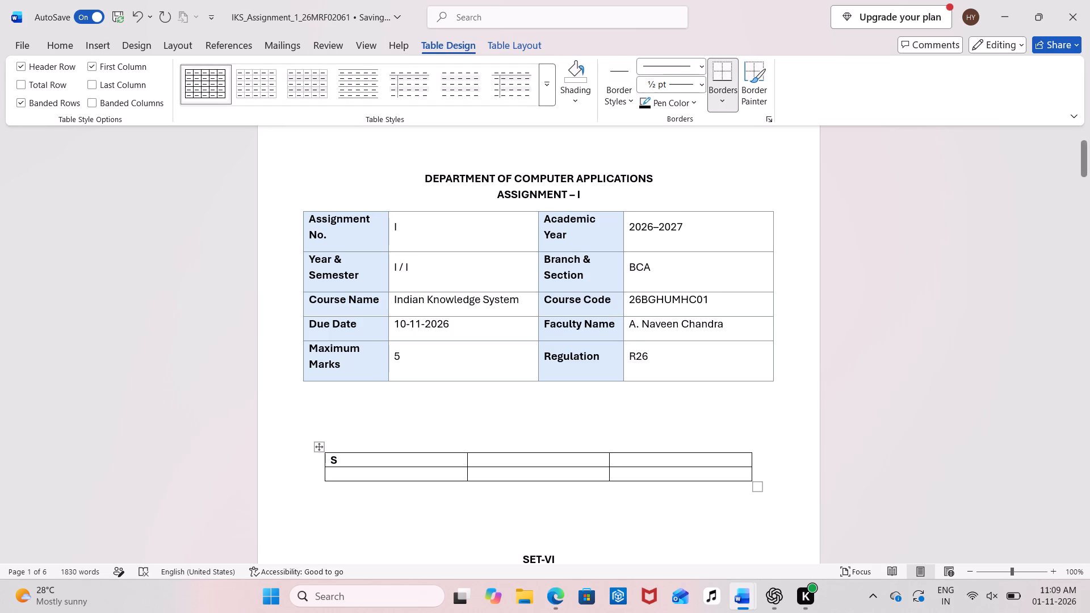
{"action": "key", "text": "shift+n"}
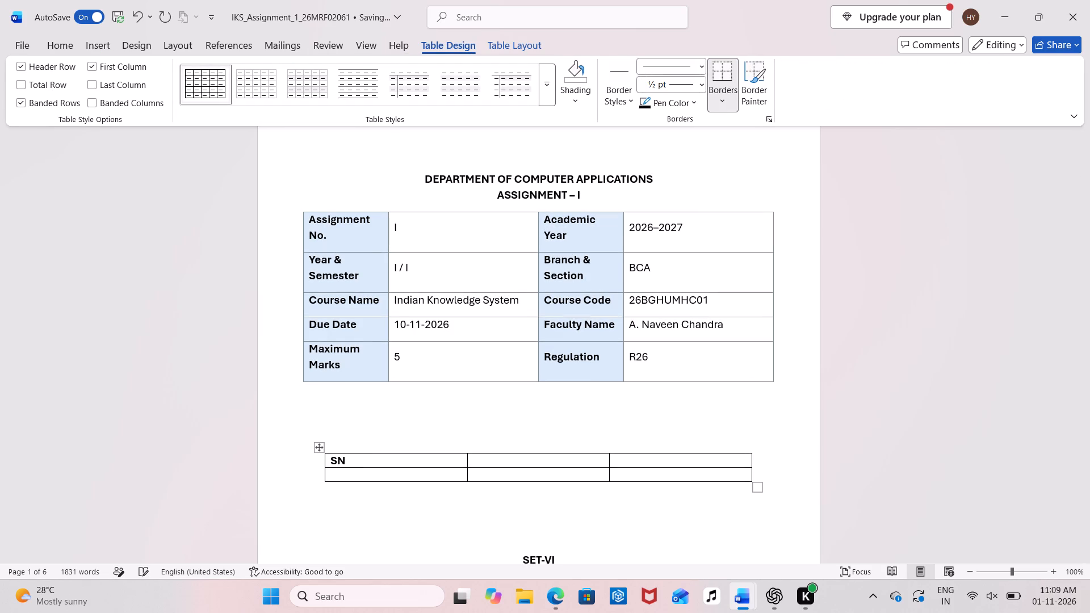
{"action": "key", "text": "BackSpace"}
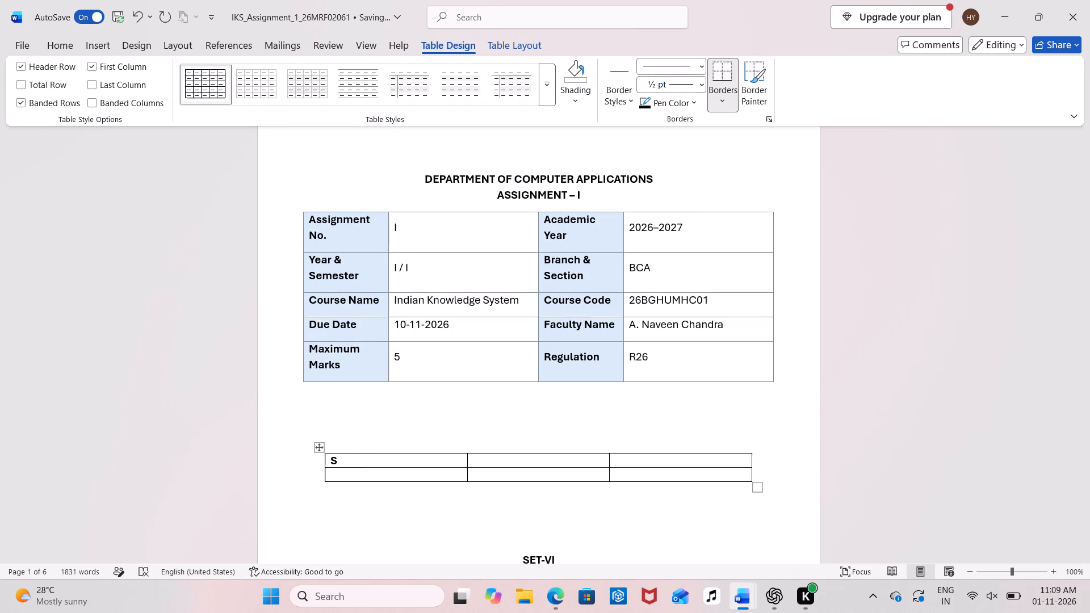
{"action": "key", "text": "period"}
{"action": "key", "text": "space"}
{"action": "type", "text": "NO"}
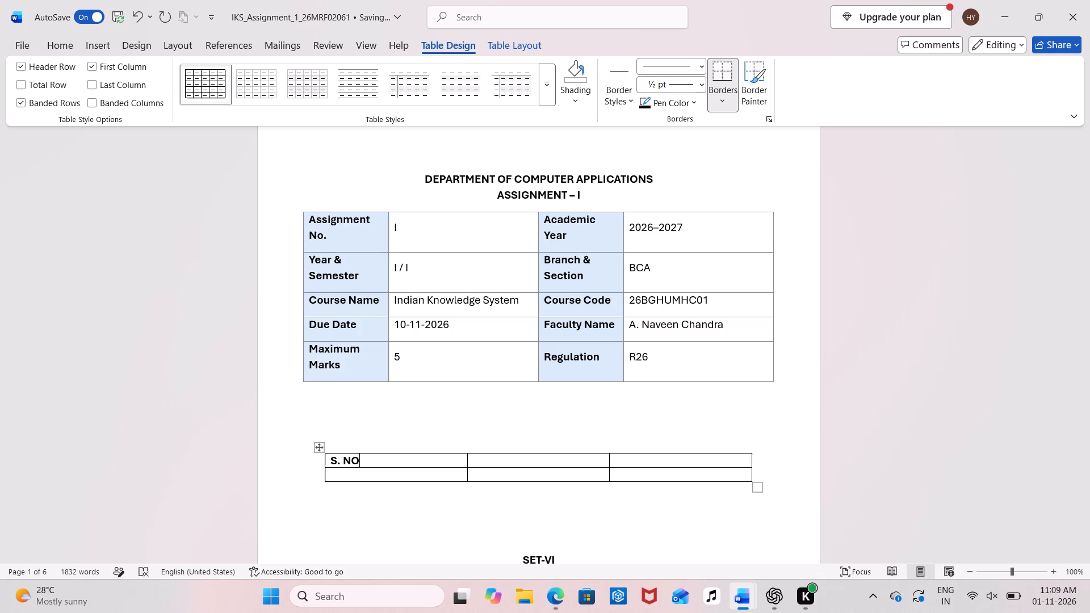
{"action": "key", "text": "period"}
Enter the heading "Register Number" in the second header cell of the new table.
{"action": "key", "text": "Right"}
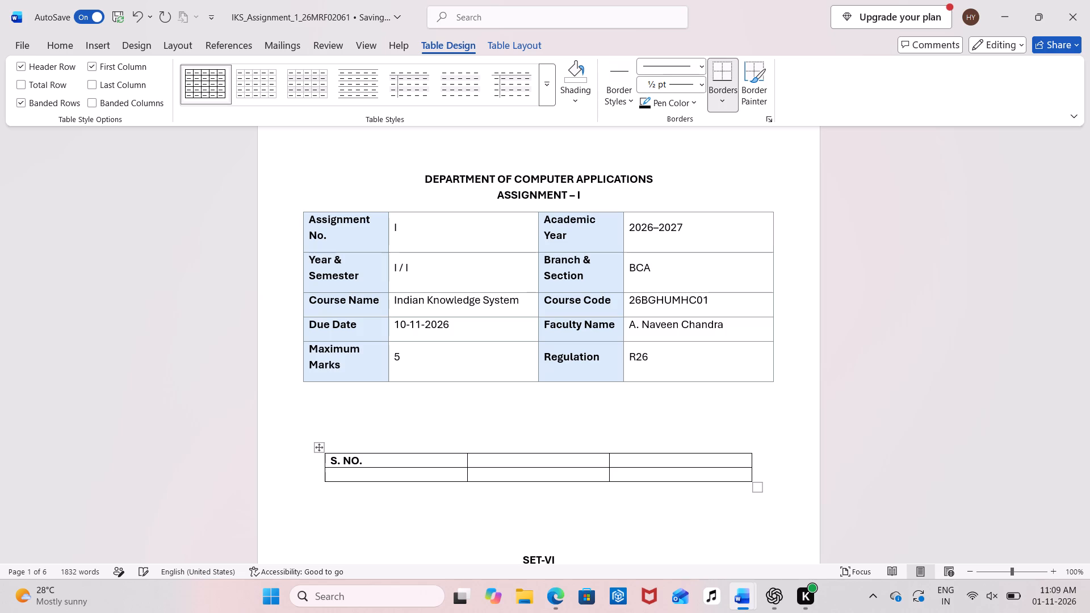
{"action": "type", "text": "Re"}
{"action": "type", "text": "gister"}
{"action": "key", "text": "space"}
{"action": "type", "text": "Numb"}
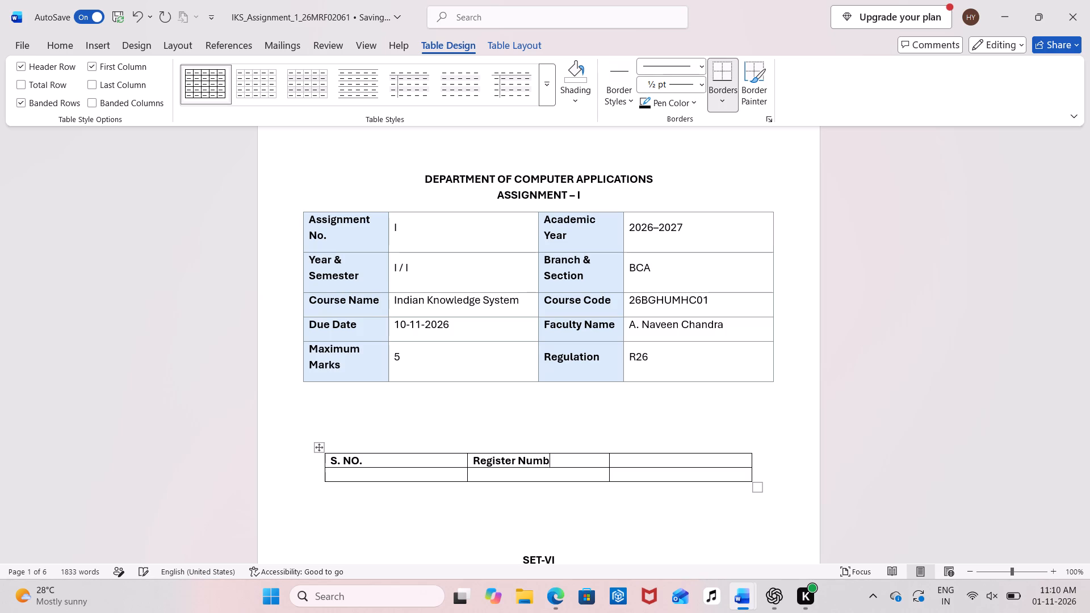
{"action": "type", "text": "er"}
Enter the heading "Question Set" in the third header cell of the new table.
{"action": "left_click", "coordinate": [627, 461]}
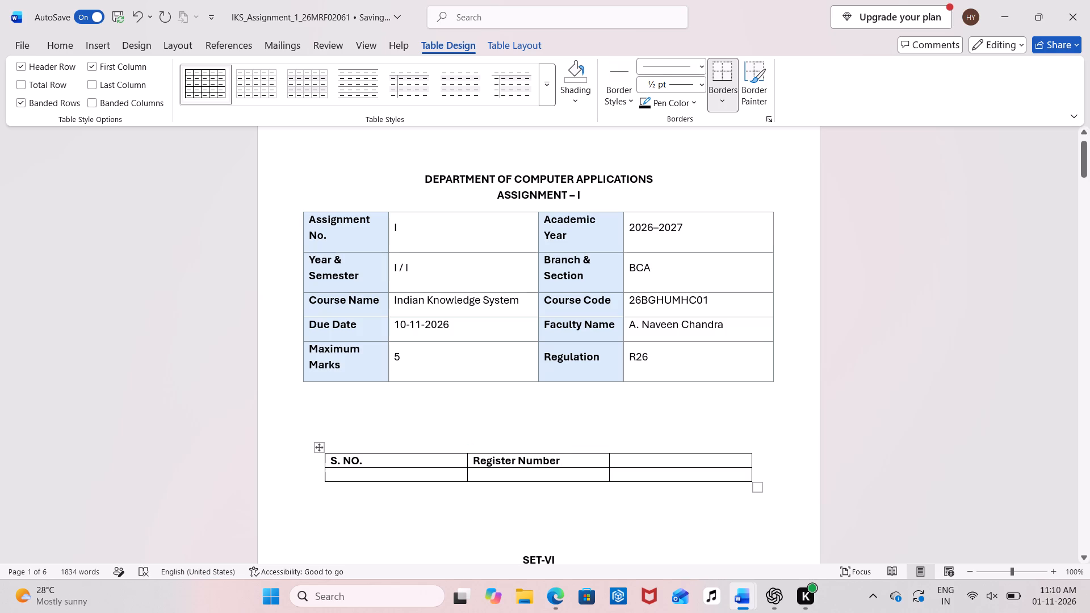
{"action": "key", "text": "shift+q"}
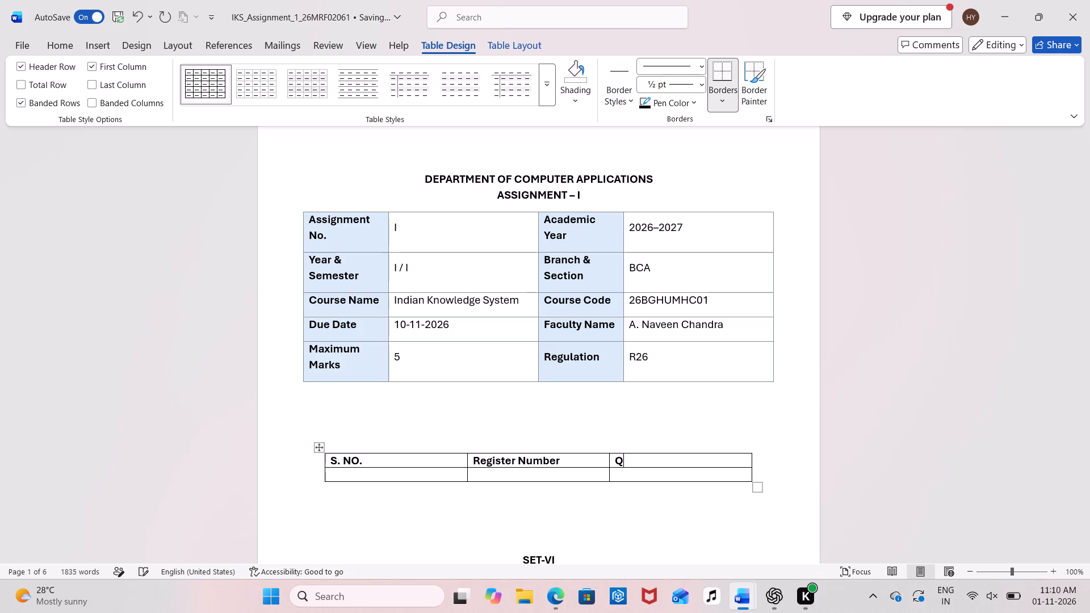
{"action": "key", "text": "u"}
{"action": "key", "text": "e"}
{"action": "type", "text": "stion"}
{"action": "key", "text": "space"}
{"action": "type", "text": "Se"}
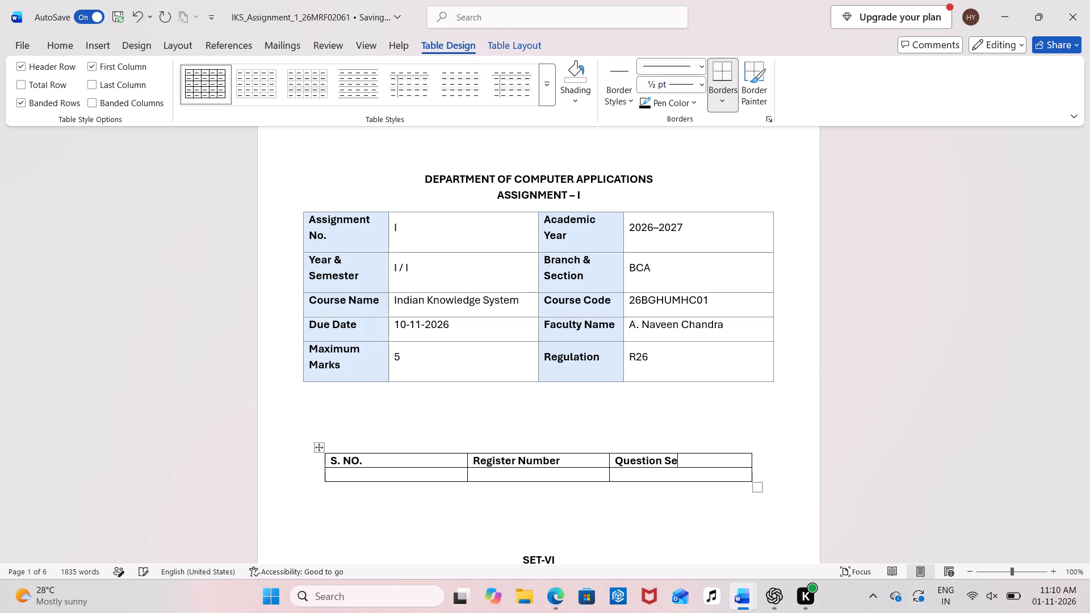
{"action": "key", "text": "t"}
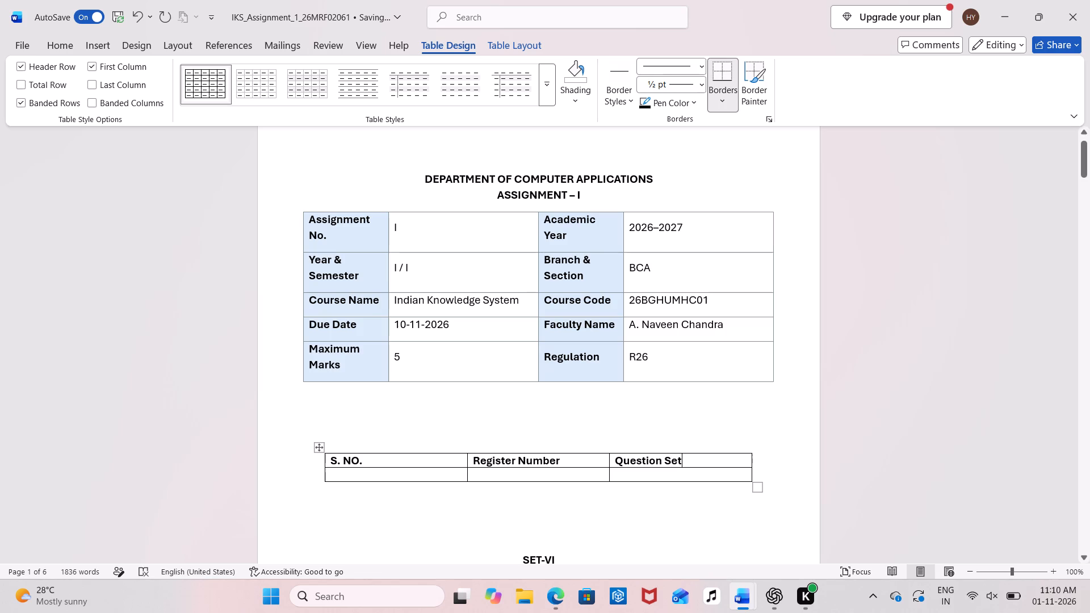
Adjust the border between the S. NO. and Register Number columns, making the S. NO. column slightly wider.
{"action": "left_click", "coordinate": [372, 477]}
{"action": "left_click_drag", "start_coordinate": [466, 460], "coordinate": [417, 471]}
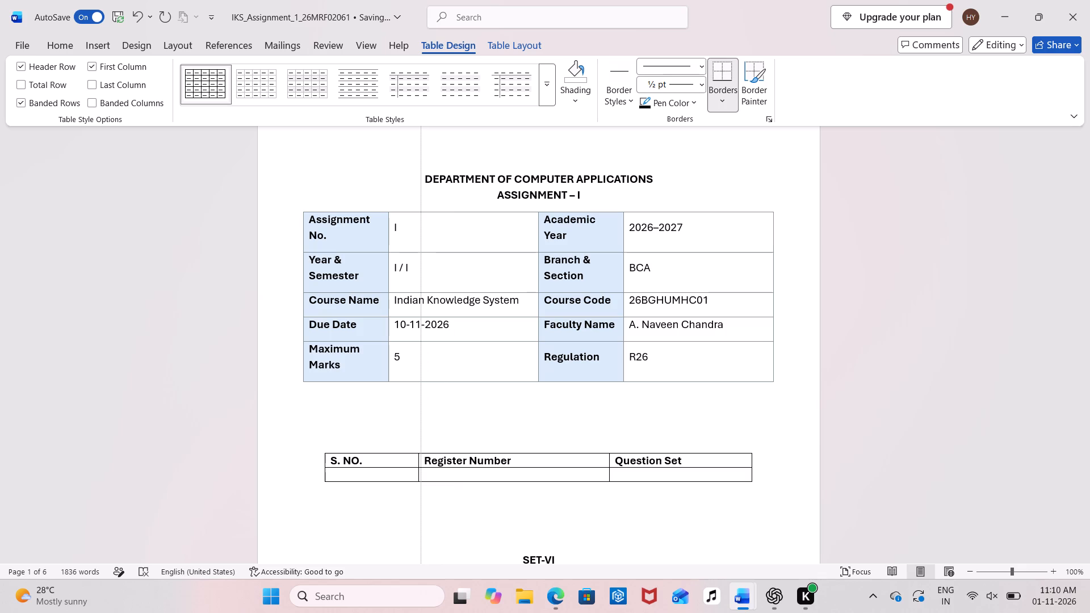
{"action": "left_click_drag", "start_coordinate": [417, 471], "coordinate": [445, 468]}
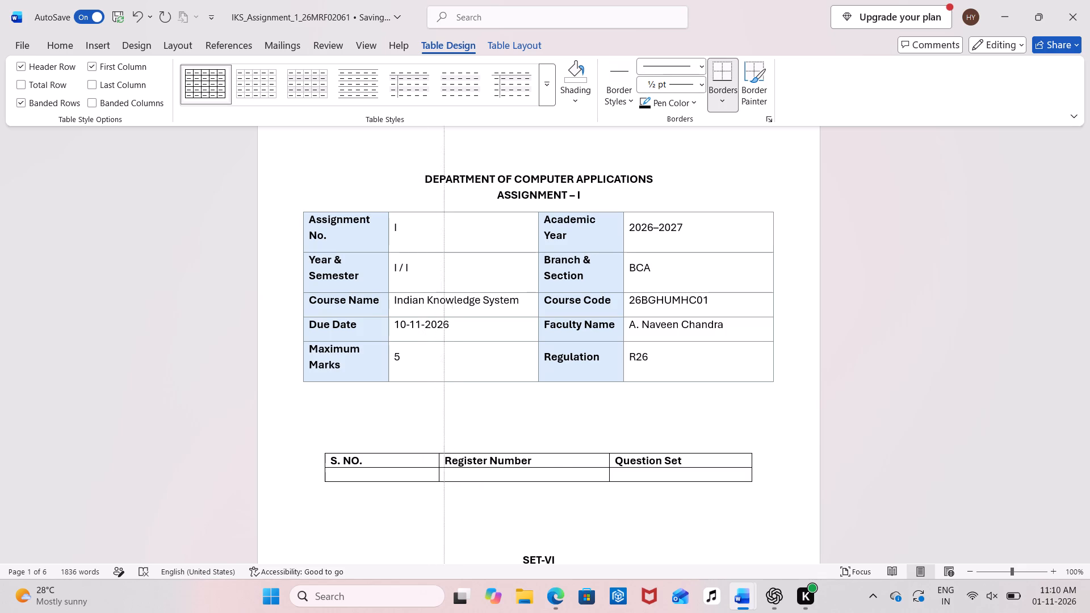
{"action": "left_click_drag", "start_coordinate": [445, 468], "coordinate": [472, 464]}
Enter 1 in regular, non-bold text in the cell below the S. NO. heading.
{"action": "left_click", "coordinate": [426, 473]}
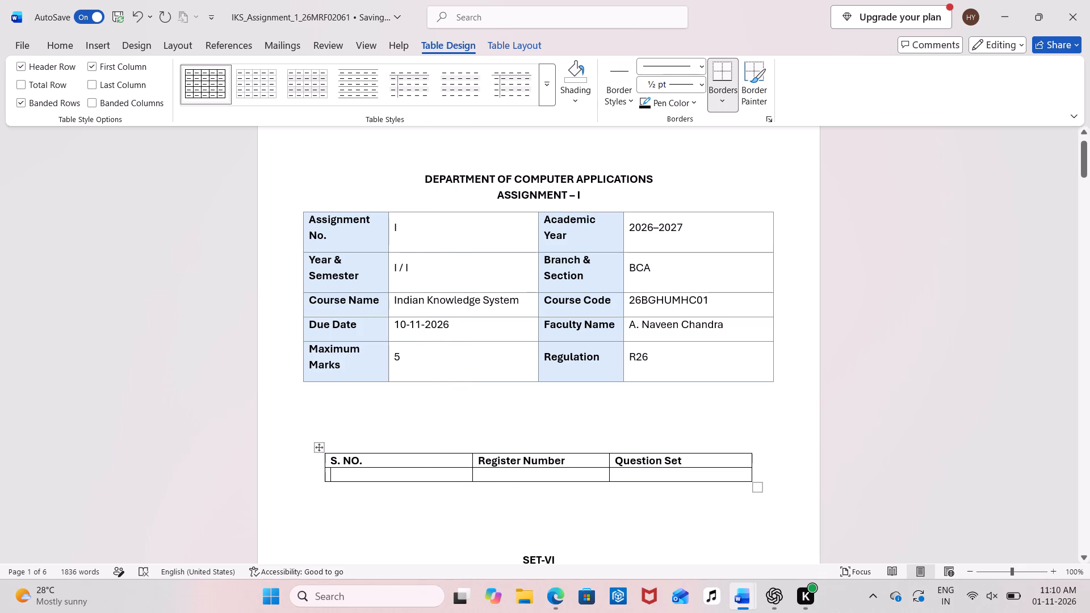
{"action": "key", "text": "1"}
{"action": "key", "text": "BackSpace"}
{"action": "left_click", "coordinate": [74, 49]}
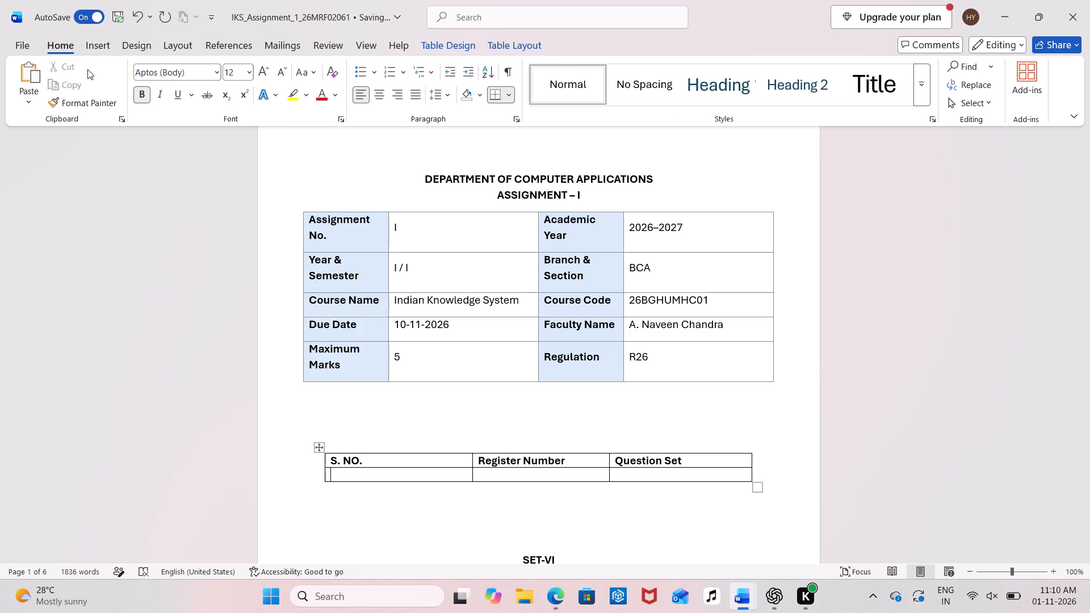
{"action": "left_click", "coordinate": [141, 96]}
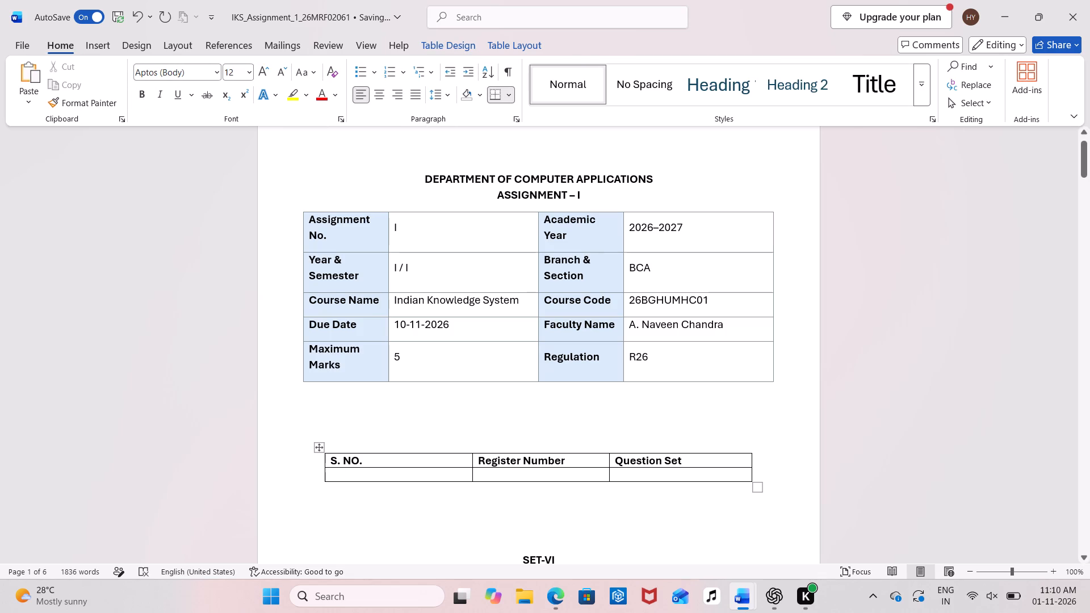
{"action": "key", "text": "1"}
Enter the student's register number in regular, non-bold text in the cell below the Register Number heading.
{"action": "left_click", "coordinate": [497, 475]}
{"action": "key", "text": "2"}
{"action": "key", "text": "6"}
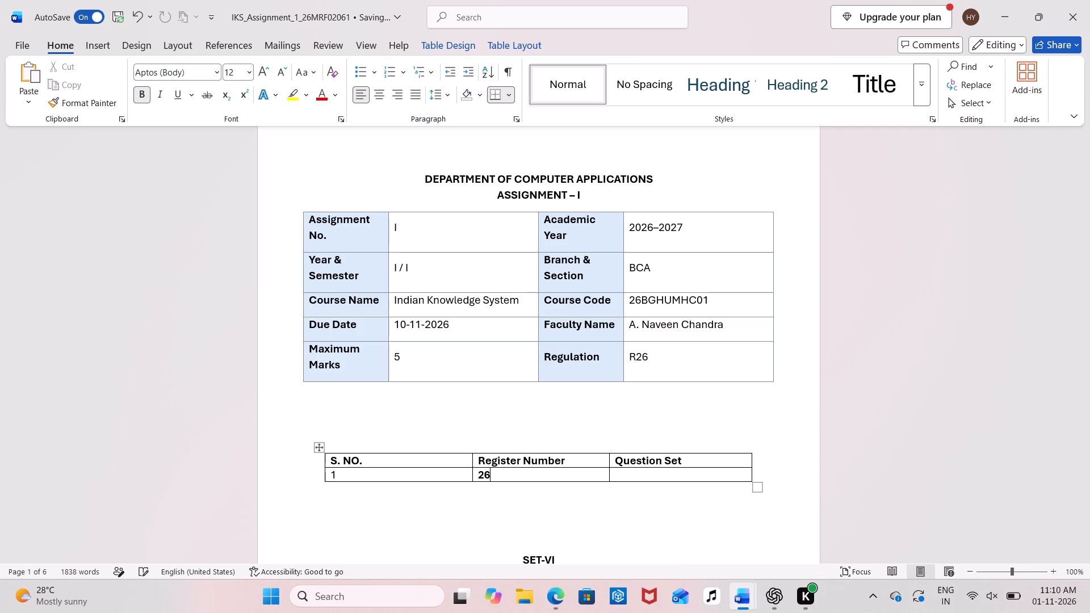
{"action": "key", "text": "BackSpace"}
{"action": "key", "text": "BackSpace"}
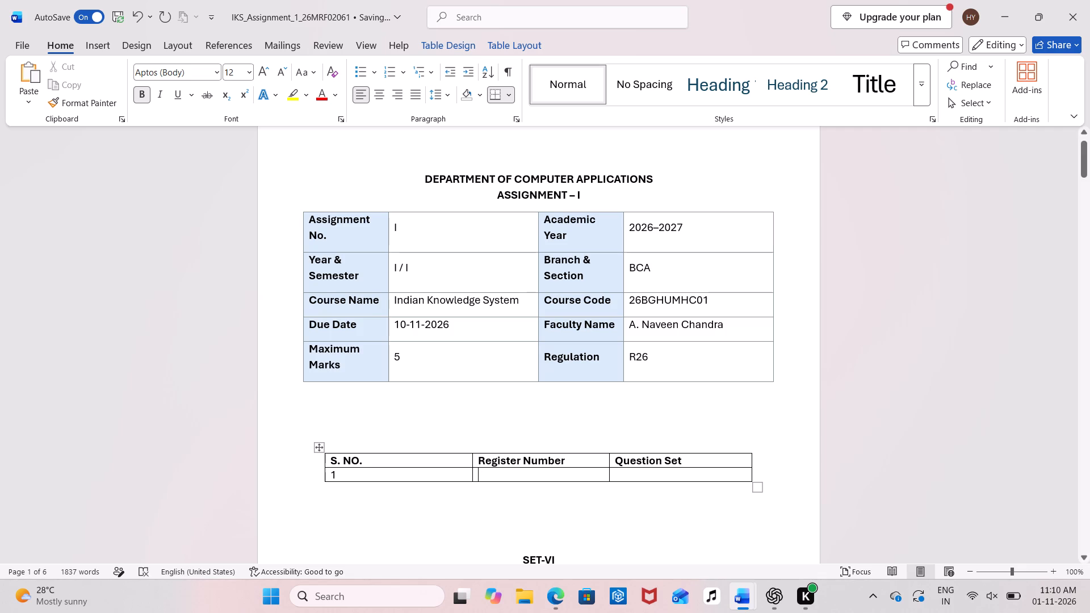
{"action": "left_click", "coordinate": [140, 90]}
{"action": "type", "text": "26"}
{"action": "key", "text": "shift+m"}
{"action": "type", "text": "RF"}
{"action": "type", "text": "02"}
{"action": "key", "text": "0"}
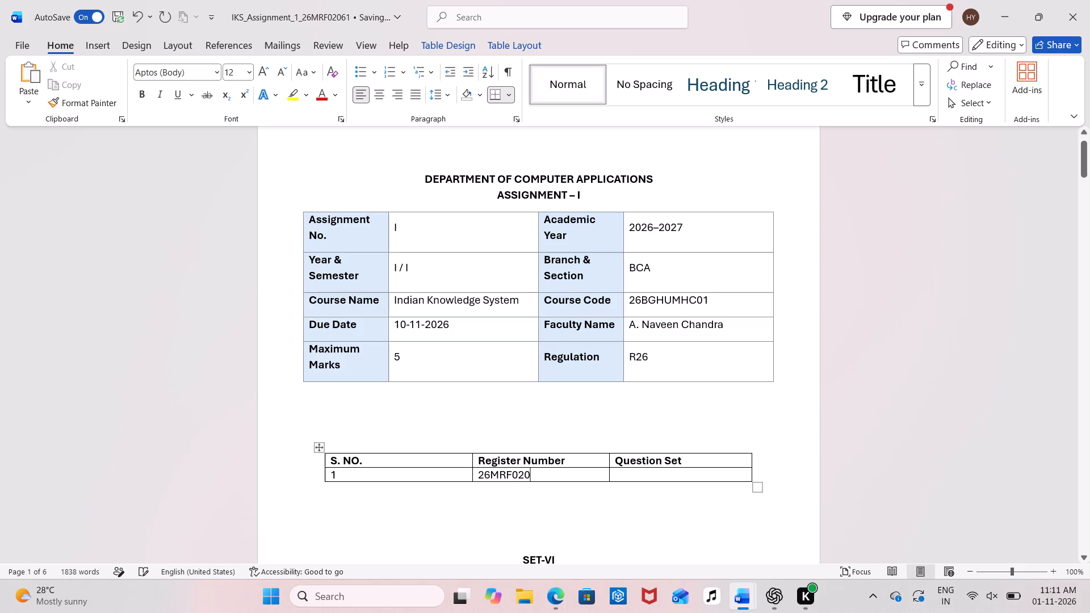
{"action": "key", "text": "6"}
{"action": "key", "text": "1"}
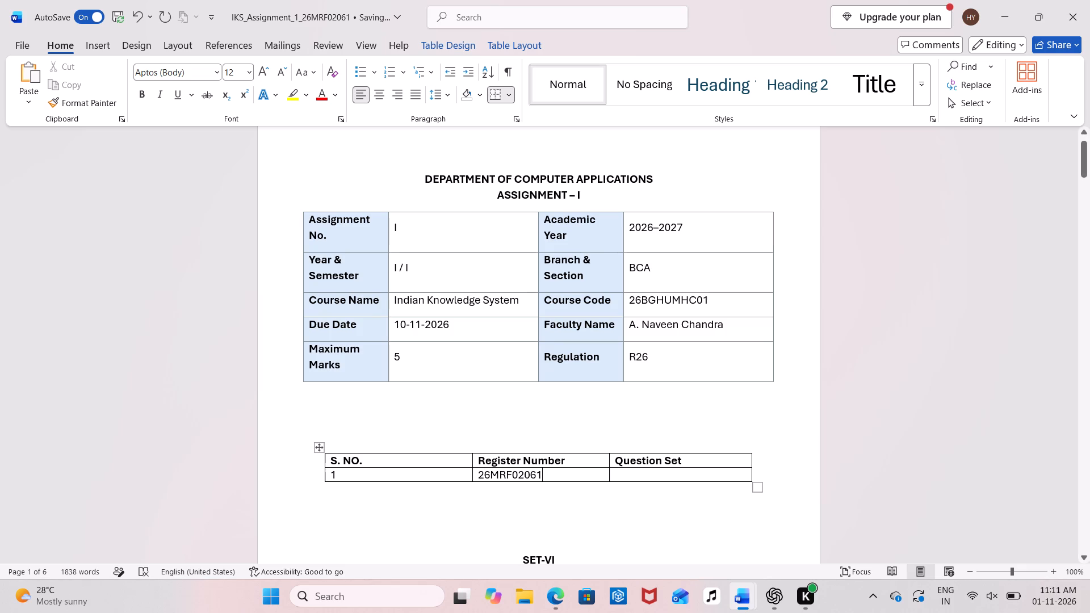
Copy the SET-VI heading into the cell below Question Set and remove an extra blank line after it.
{"action": "left_click", "coordinate": [662, 480]}
{"action": "left_click", "coordinate": [658, 478]}
{"action": "scroll", "coordinate": [580, 493], "scroll_direction": "down", "scroll_amount": 4}
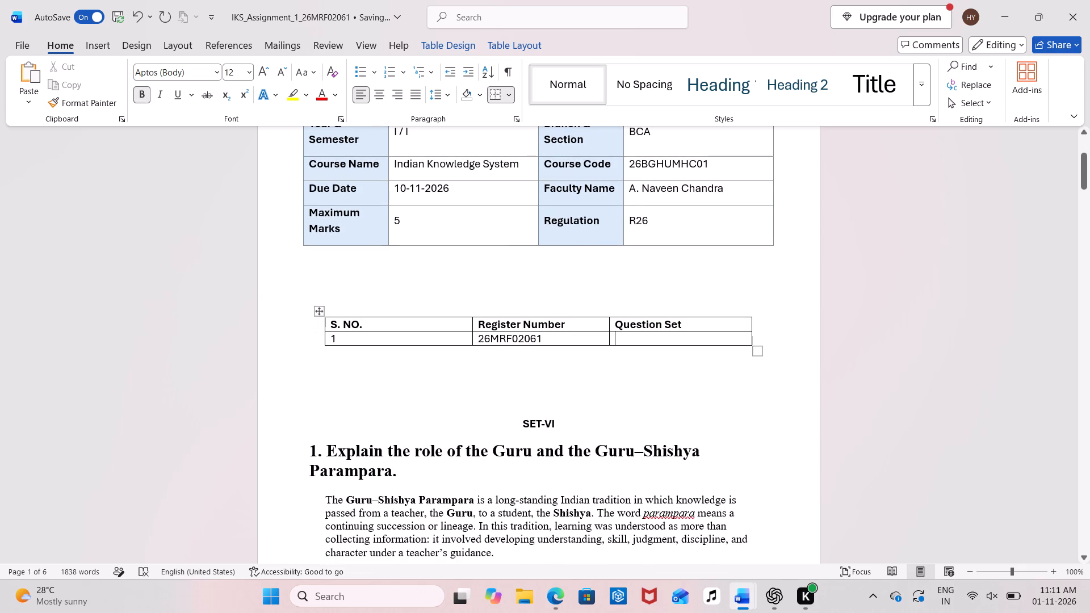
{"action": "left_click_drag", "start_coordinate": [566, 424], "coordinate": [524, 431]}
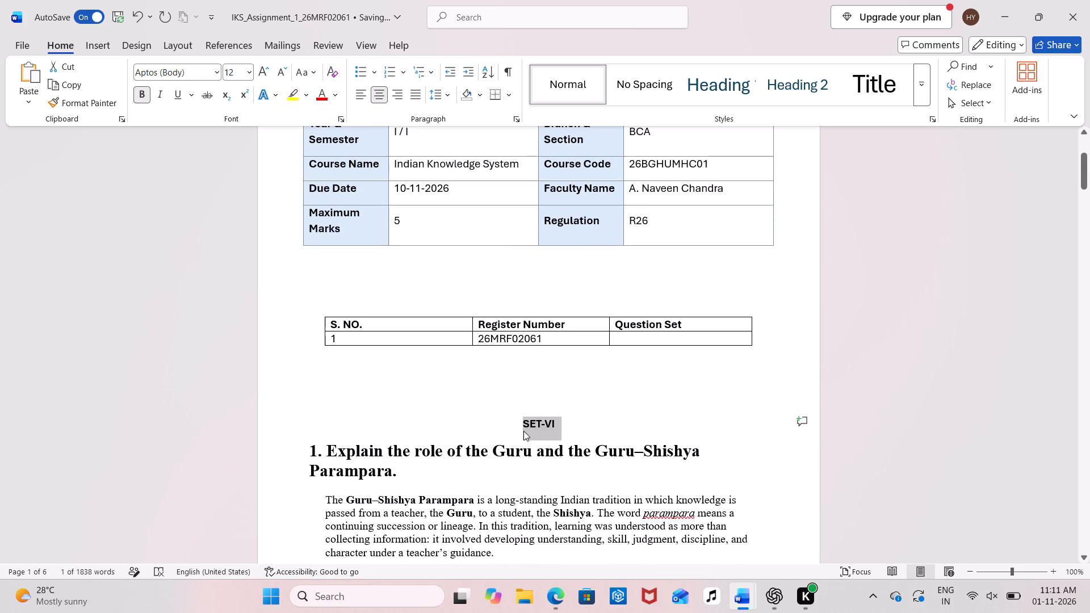
{"action": "key", "text": "ctrl+c"}
{"action": "left_click", "coordinate": [626, 337]}
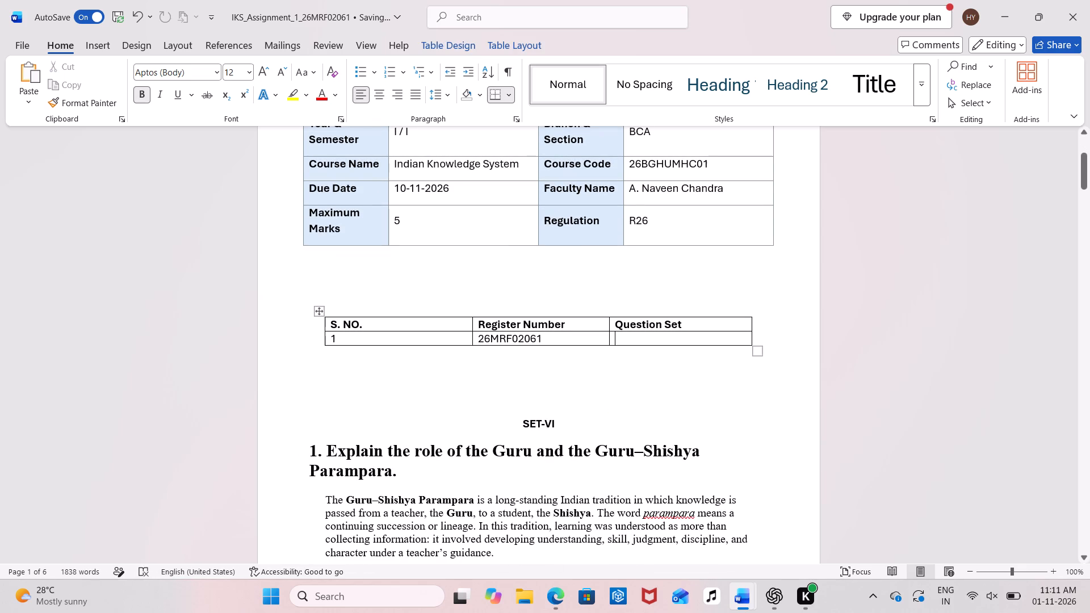
{"action": "key", "text": "ctrl+v"}
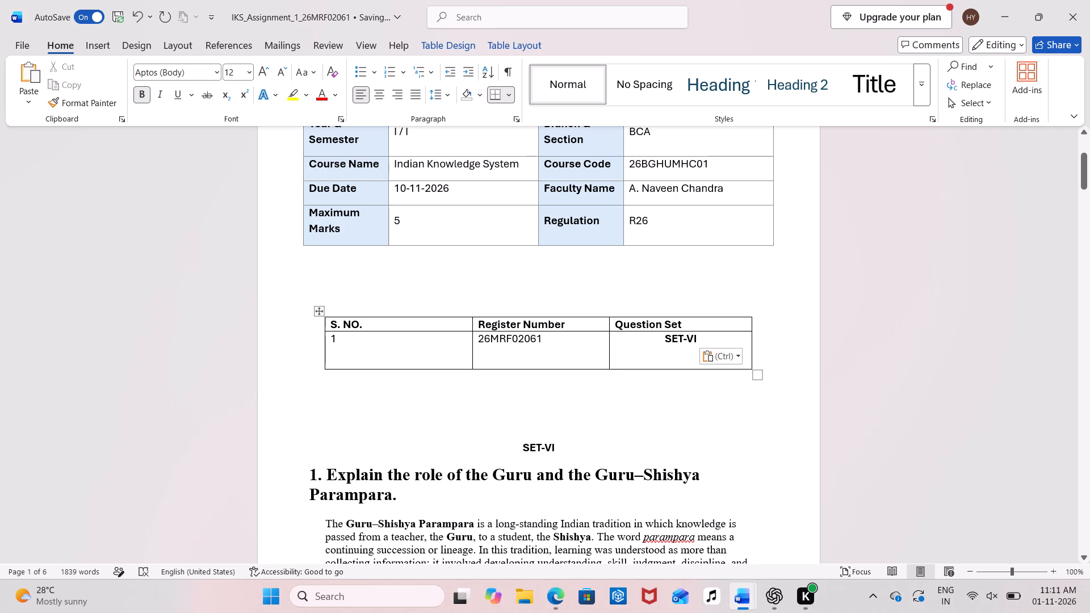
{"action": "key", "text": "BackSpace"}
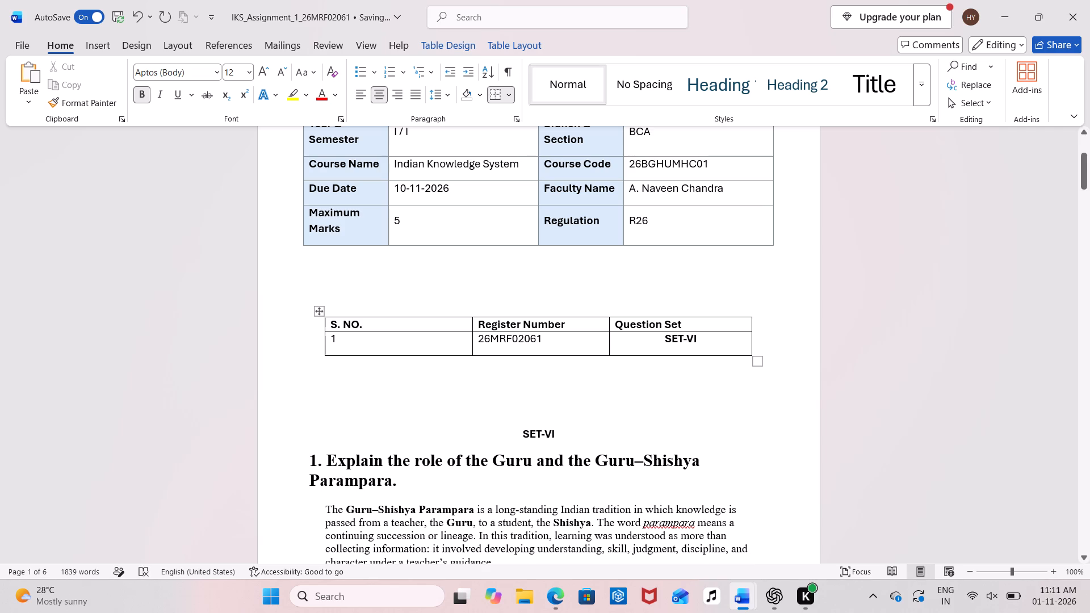
Delete the original SET-VI heading and the blank lines between the new table and question 1.
{"action": "left_click", "coordinate": [571, 432]}
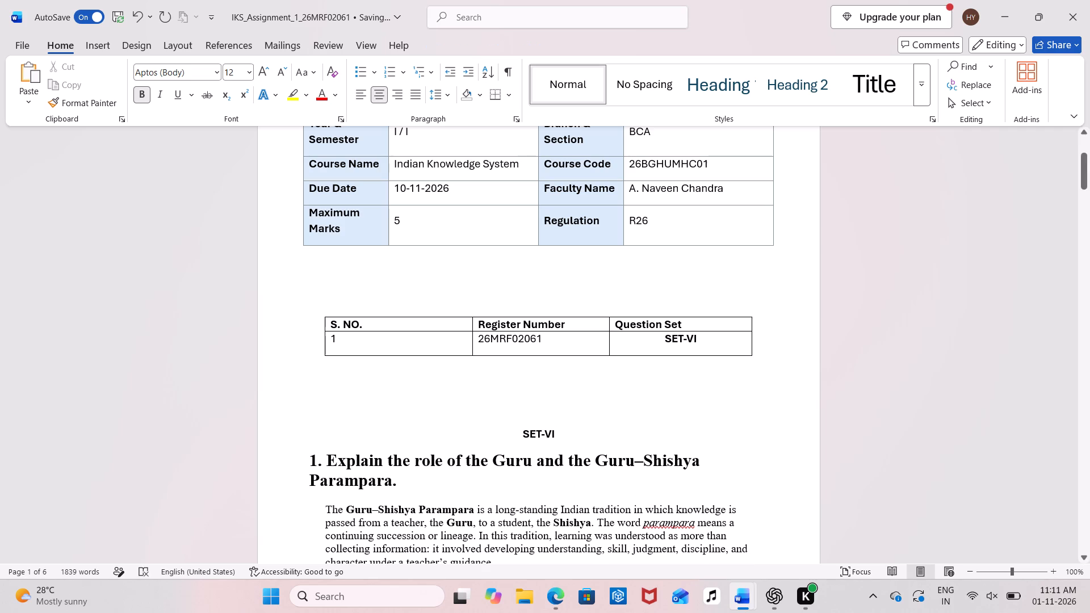
{"action": "key", "text": "BackSpace"}
{"action": "key", "text": "BackSpace"}
{"action": "key", "text": "BackSpace"}
{"action": "key", "text": "BackSpace"}
{"action": "key", "text": "BackSpace"}
{"action": "key", "text": "BackSpace"}
{"action": "key", "text": "BackSpace"}
{"action": "key", "text": "BackSpace"}
{"action": "key", "text": "BackSpace"}
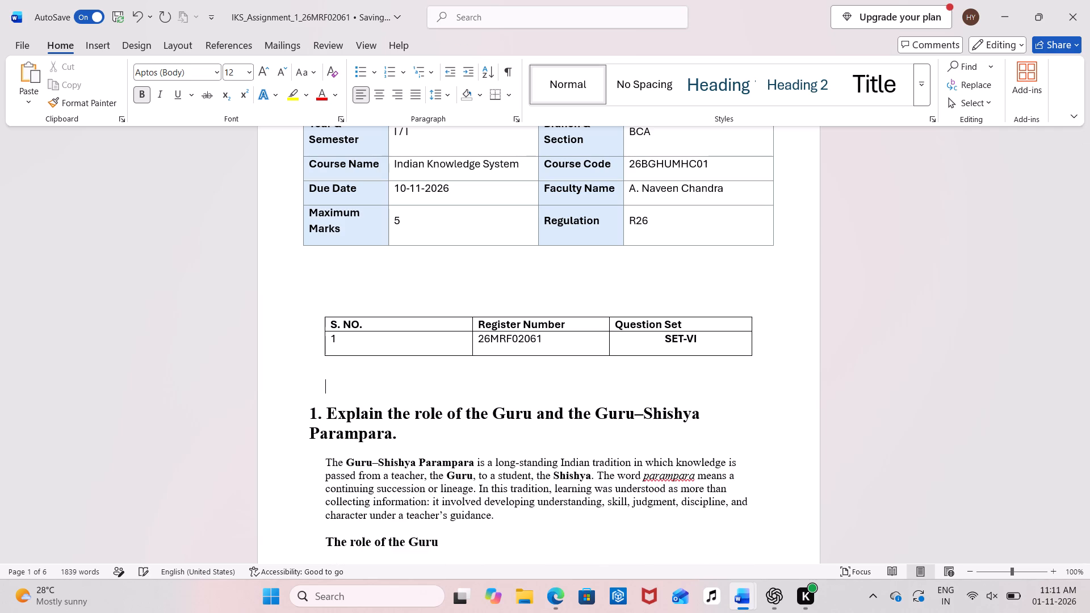
{"action": "key", "text": "BackSpace"}
{"action": "key", "text": "BackSpace"}
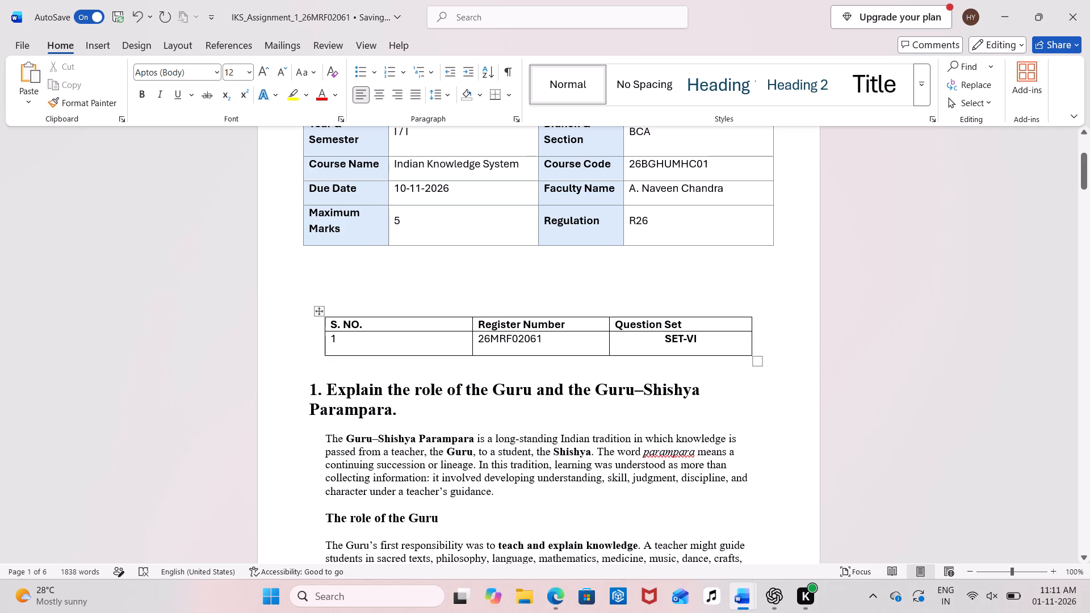
Remove the extra blank lines between the assignment details table and the new table, keeping one line between them.
{"action": "left_click", "coordinate": [334, 296]}
{"action": "key", "text": "BackSpace"}
{"action": "key", "text": "BackSpace"}
{"action": "key", "text": "BackSpace"}
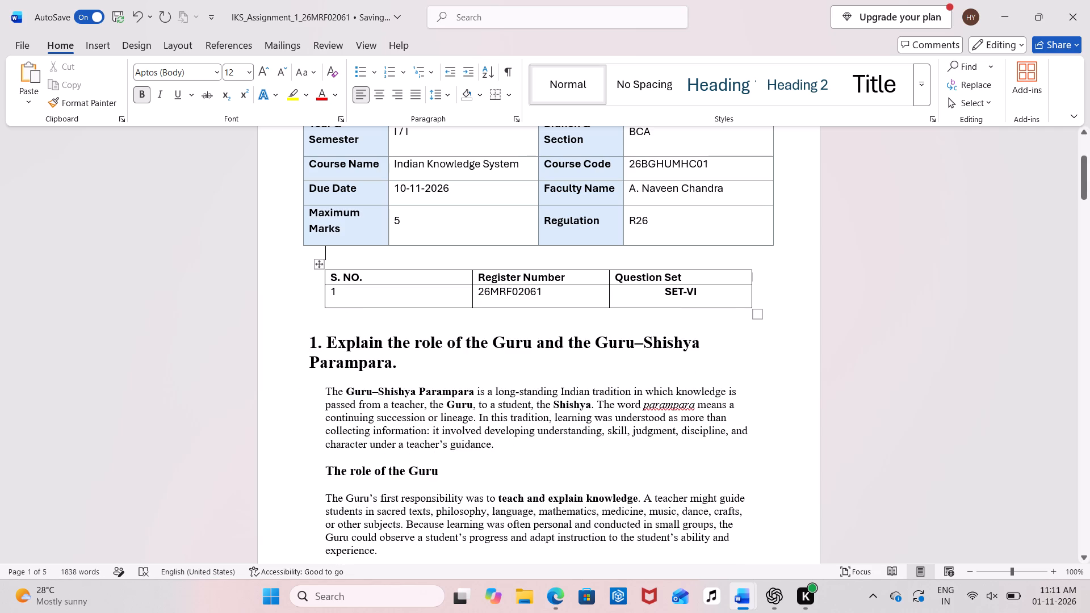
Set the paragraph spacing before to 6 pt for the serial number 1 and for the register number in the second row.
{"action": "left_click", "coordinate": [364, 299]}
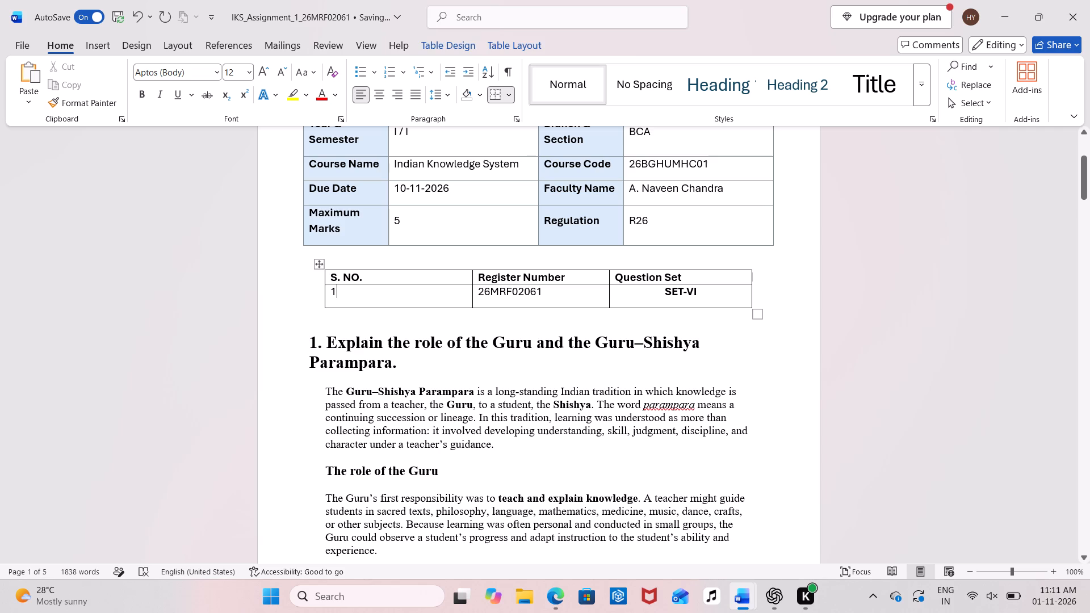
{"action": "left_click", "coordinate": [505, 93]}
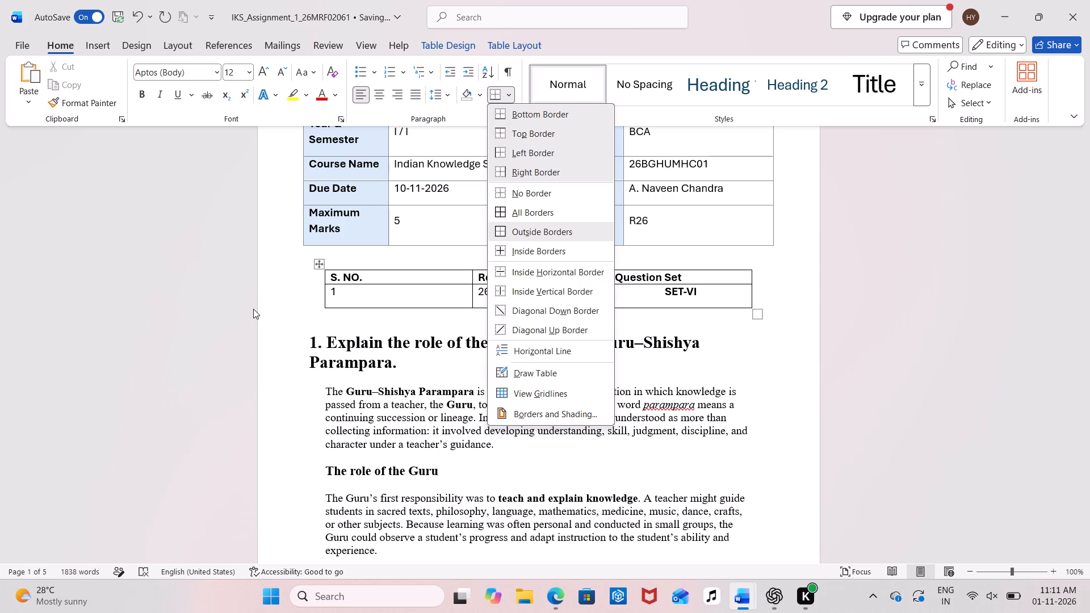
{"action": "left_click", "coordinate": [184, 51]}
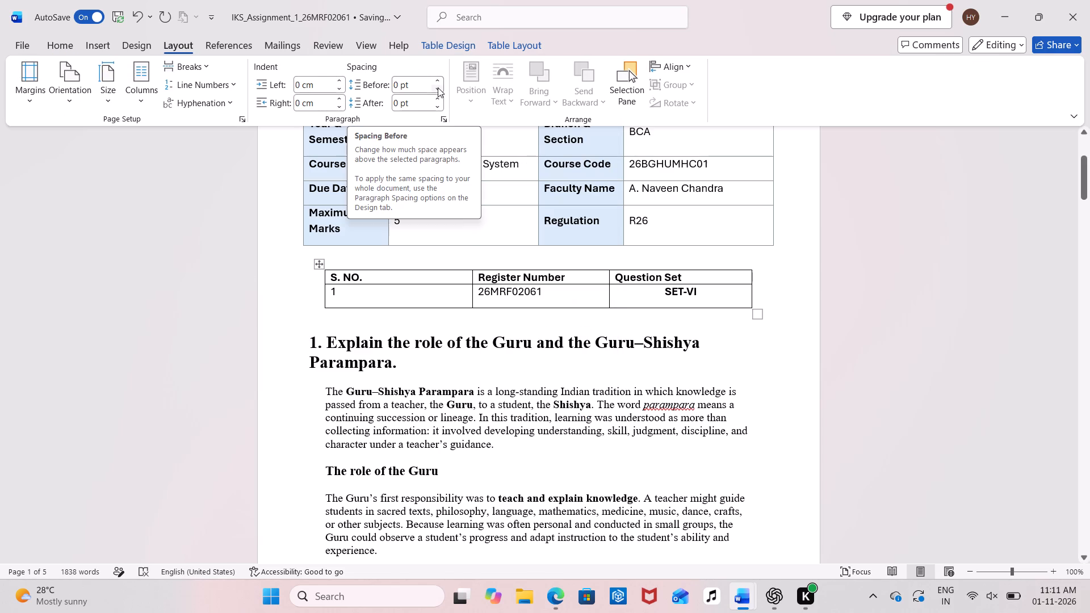
{"action": "left_click", "coordinate": [437, 78]}
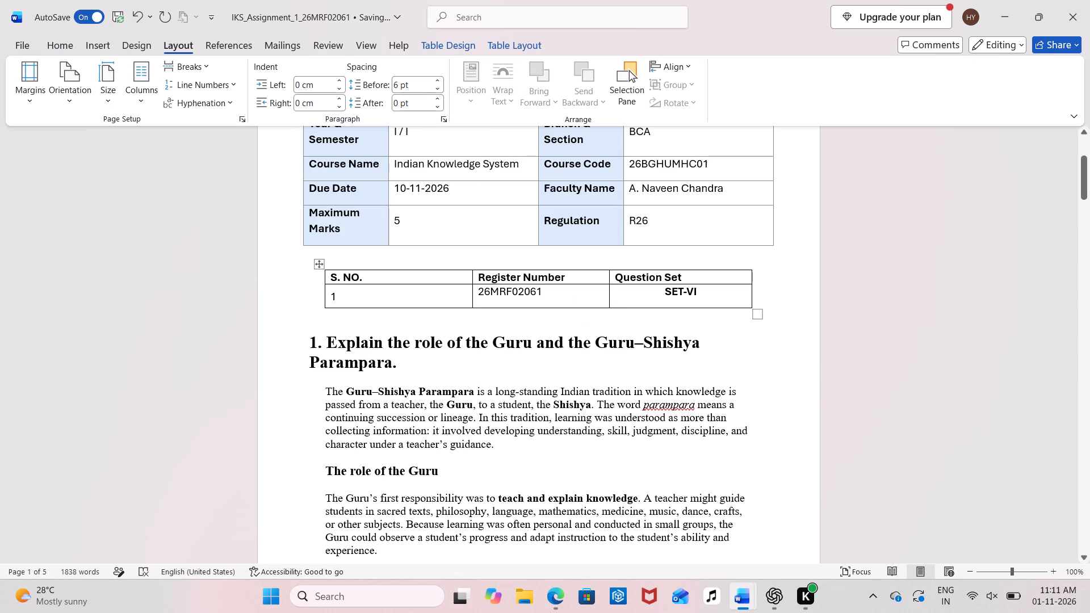
{"action": "left_click", "coordinate": [560, 296]}
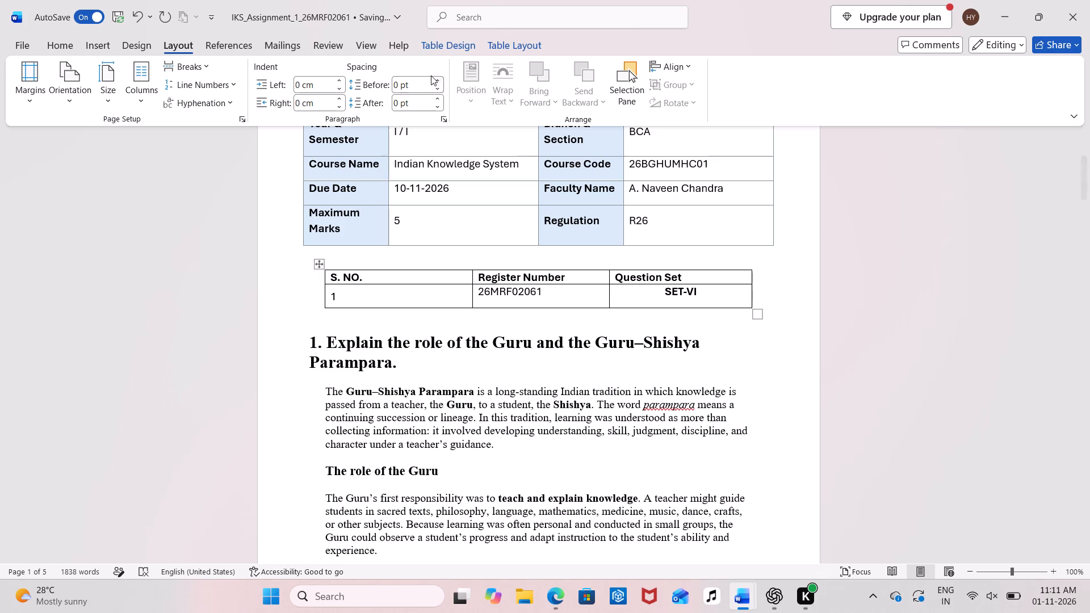
{"action": "left_click", "coordinate": [437, 79]}
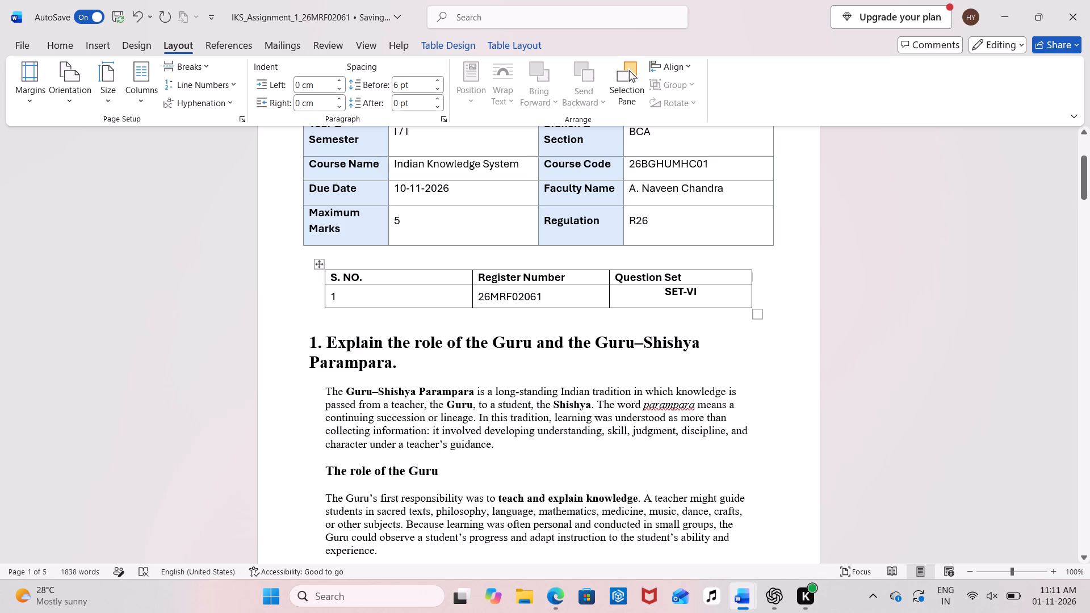
Set the SET-VI cell's paragraph spacing to 6 pt before and 0 pt after.
{"action": "left_click", "coordinate": [714, 292]}
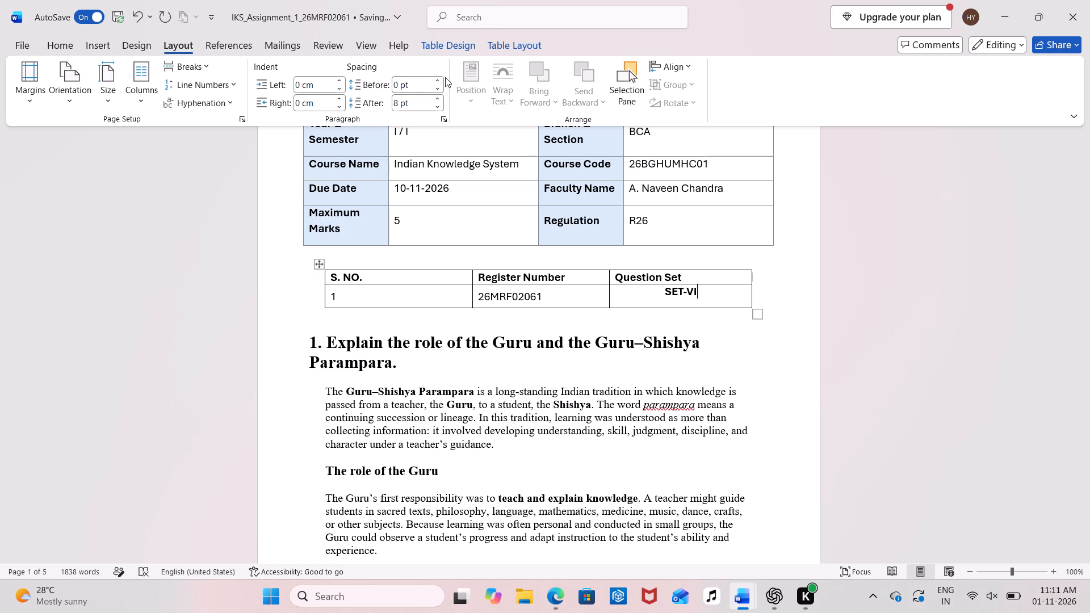
{"action": "left_click", "coordinate": [440, 79]}
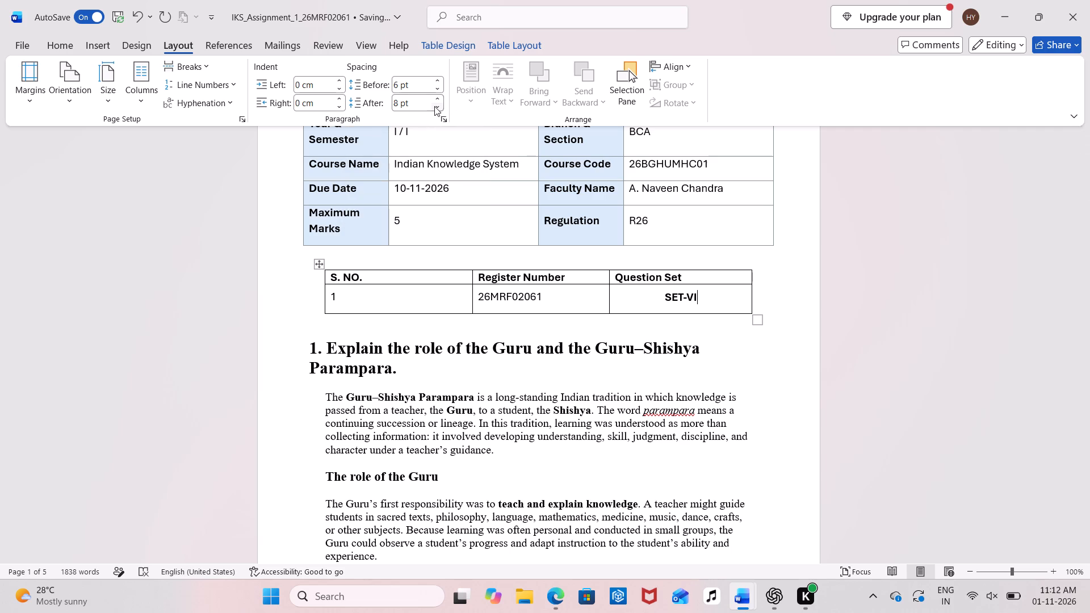
{"action": "left_click", "coordinate": [434, 106]}
{"action": "left_click", "coordinate": [434, 106]}
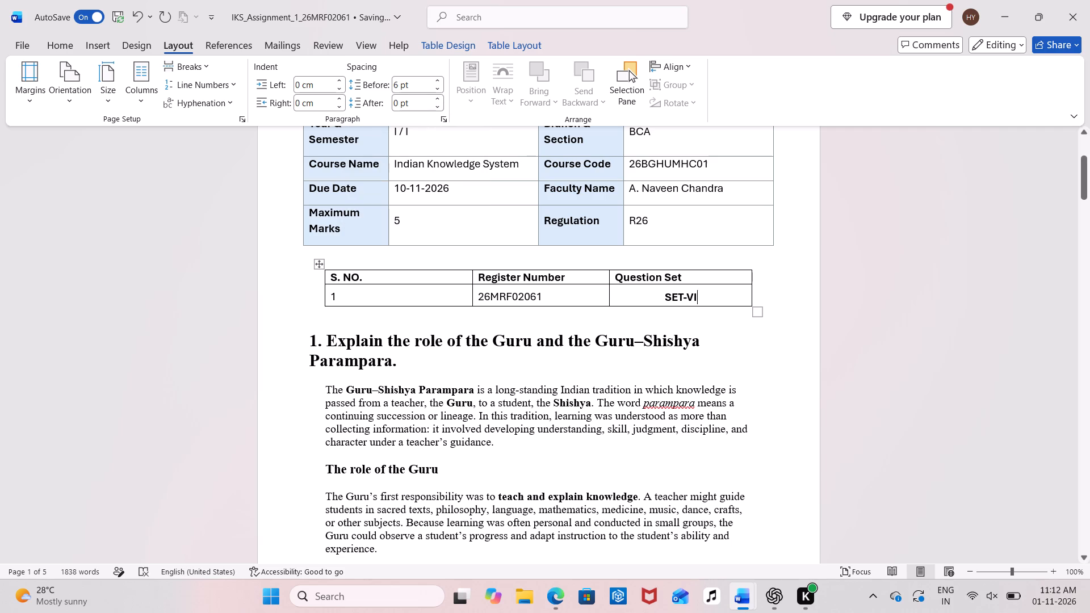
Save the assignment document.
{"action": "scroll", "coordinate": [538, 343], "scroll_direction": "down", "scroll_amount": 7}
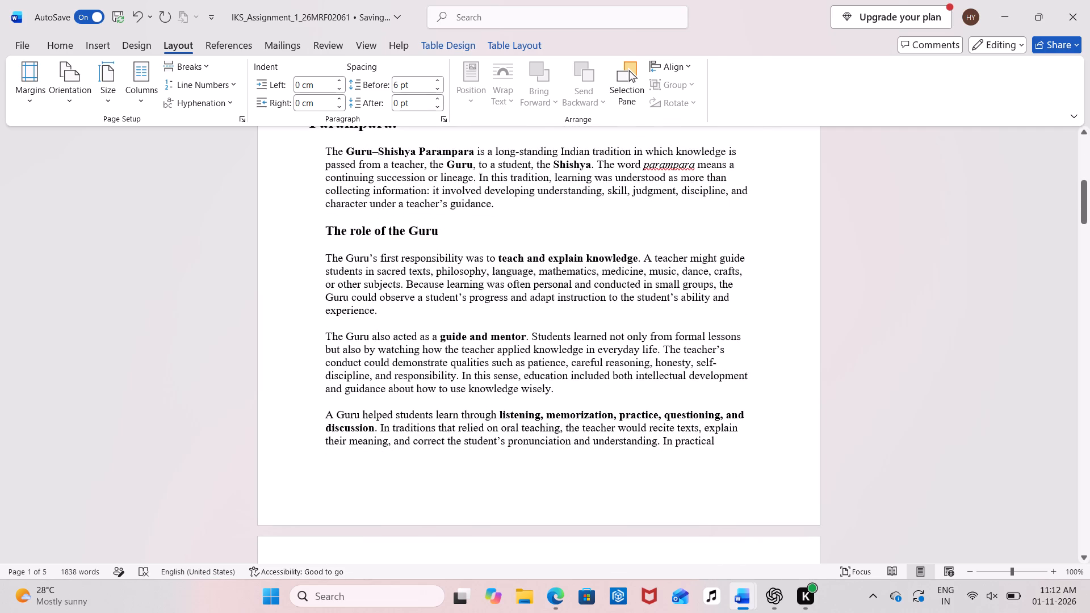
{"action": "scroll", "coordinate": [534, 345], "scroll_direction": "down", "scroll_amount": 13}
{"action": "scroll", "coordinate": [501, 433], "scroll_direction": "down", "scroll_amount": 5}
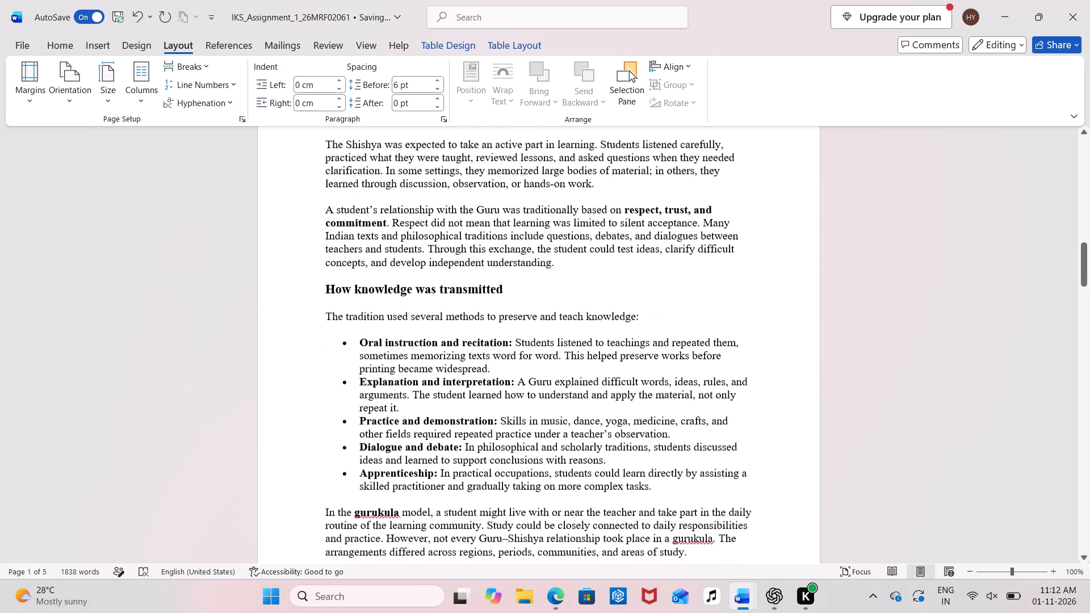
{"action": "key", "text": "ctrl+s"}
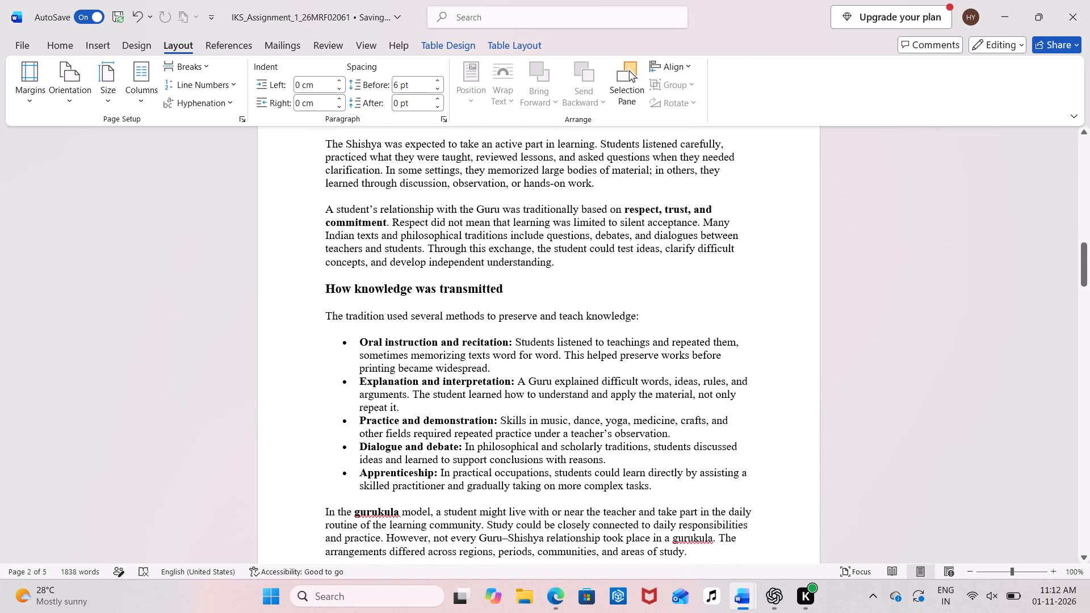
Review the rest of the assignment, from the Aryabhata answer through to its conclusion on the last page.
{"action": "scroll", "coordinate": [342, 427], "scroll_direction": "down", "scroll_amount": 20}
{"action": "scroll", "coordinate": [342, 427], "scroll_direction": "down", "scroll_amount": 13}
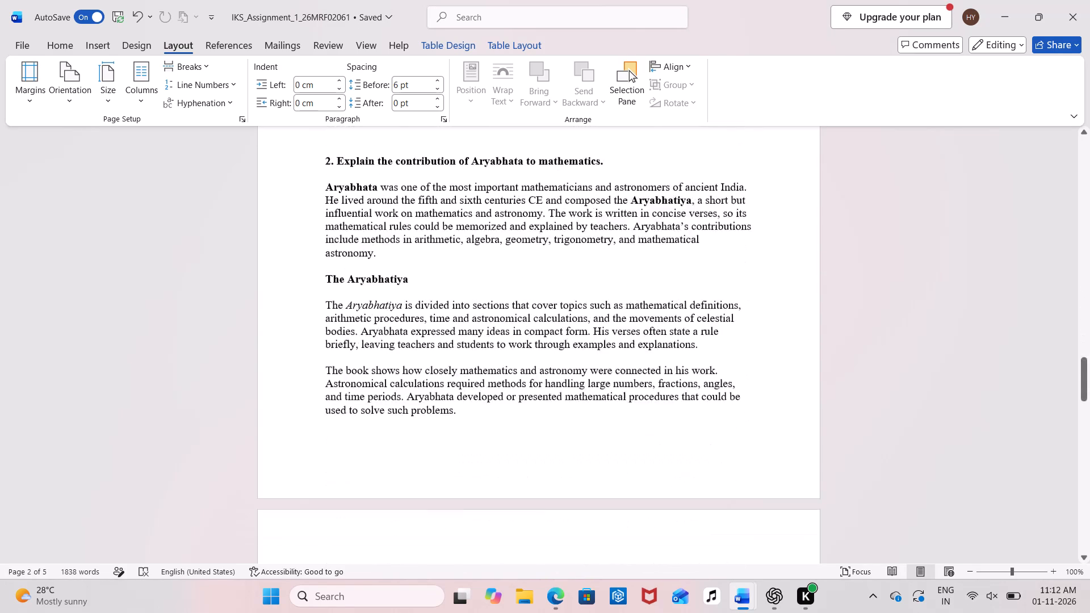
{"action": "scroll", "coordinate": [367, 456], "scroll_direction": "down", "scroll_amount": 8}
{"action": "scroll", "coordinate": [407, 459], "scroll_direction": "down", "scroll_amount": 20}
{"action": "scroll", "coordinate": [407, 459], "scroll_direction": "down", "scroll_amount": 6}
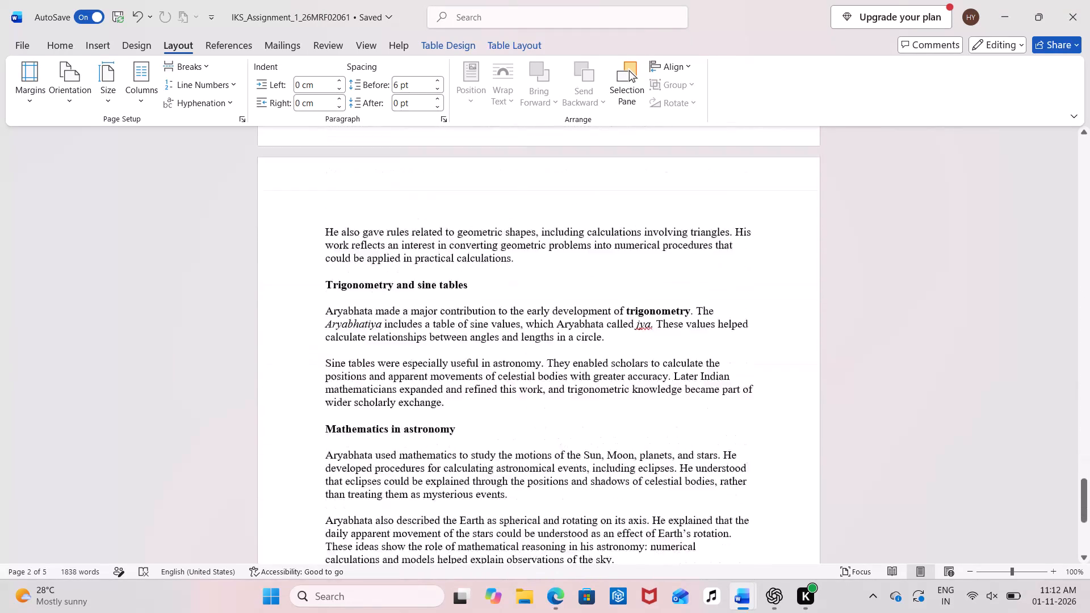
{"action": "scroll", "coordinate": [380, 484], "scroll_direction": "down", "scroll_amount": 13}
{"action": "scroll", "coordinate": [359, 490], "scroll_direction": "down", "scroll_amount": 14}
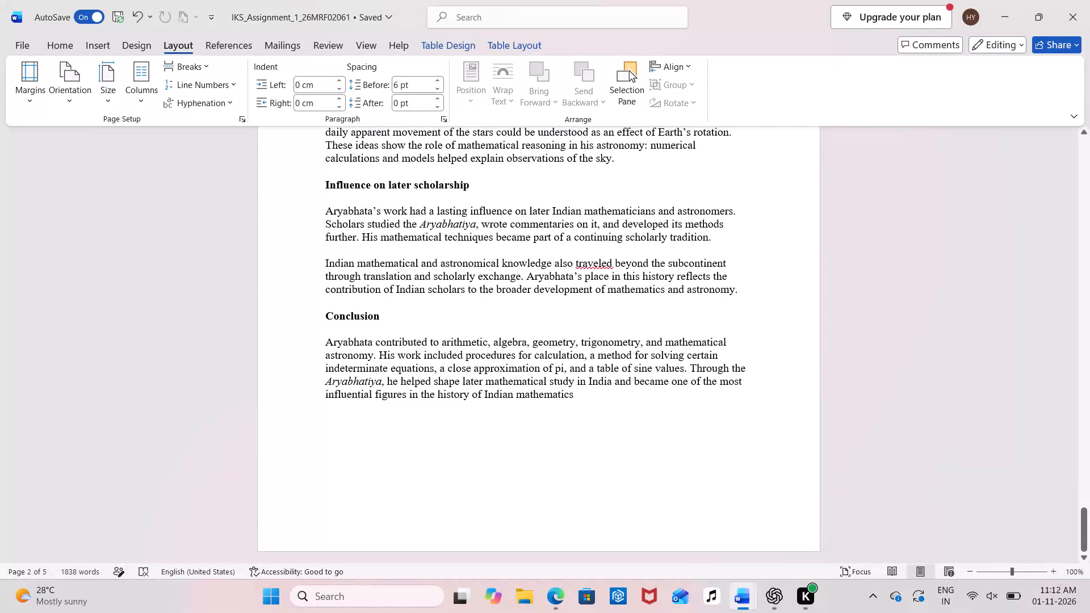
{"action": "scroll", "coordinate": [338, 511], "scroll_direction": "down", "scroll_amount": 19}
{"action": "scroll", "coordinate": [339, 538], "scroll_direction": "up", "scroll_amount": 3}
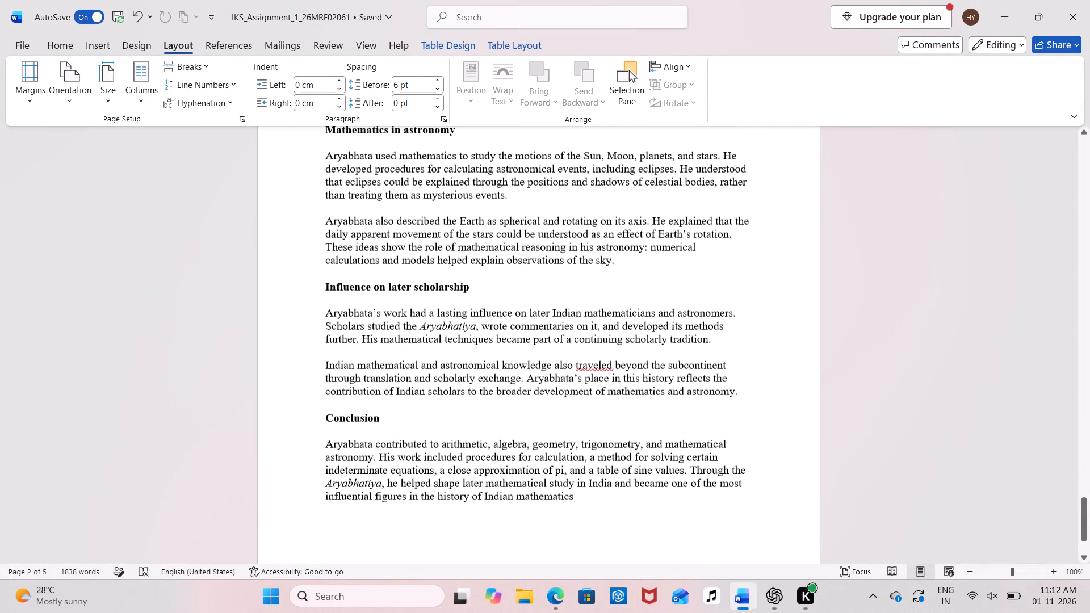
Check the assignment's last page in the print preview and return to the document.
{"action": "scroll", "coordinate": [337, 543], "scroll_direction": "down", "scroll_amount": 4}
{"action": "left_click", "coordinate": [429, 482]}
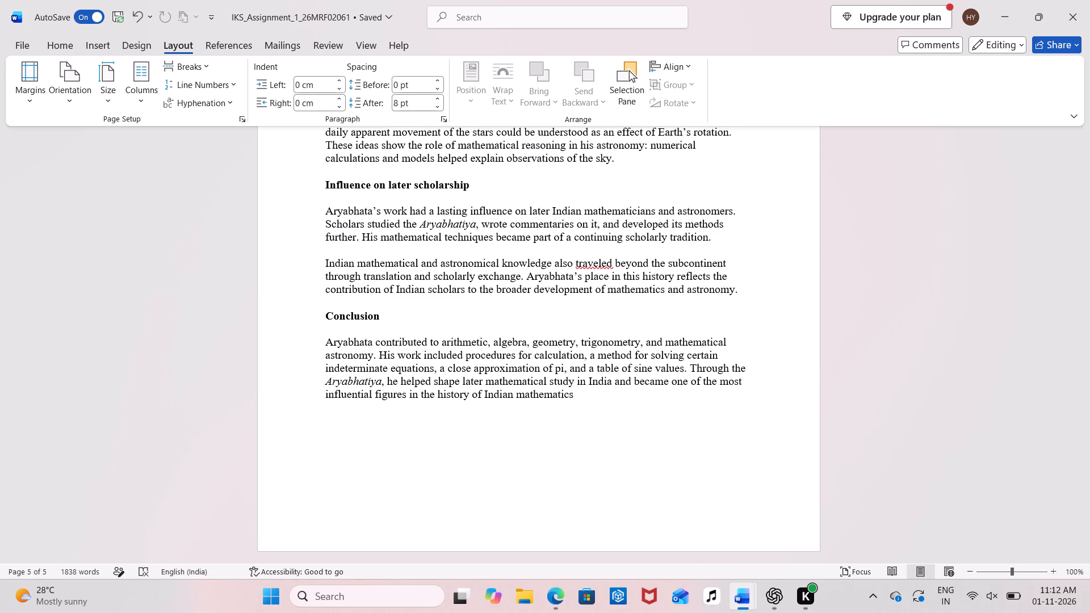
{"action": "key", "text": "ctrl+p"}
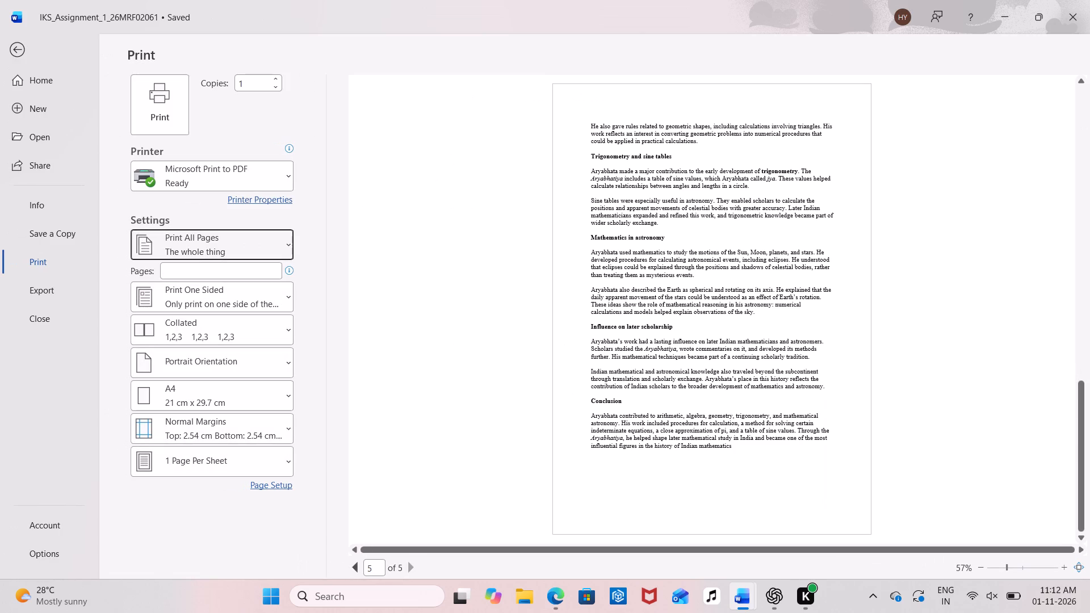
{"action": "left_click", "coordinate": [610, 505]}
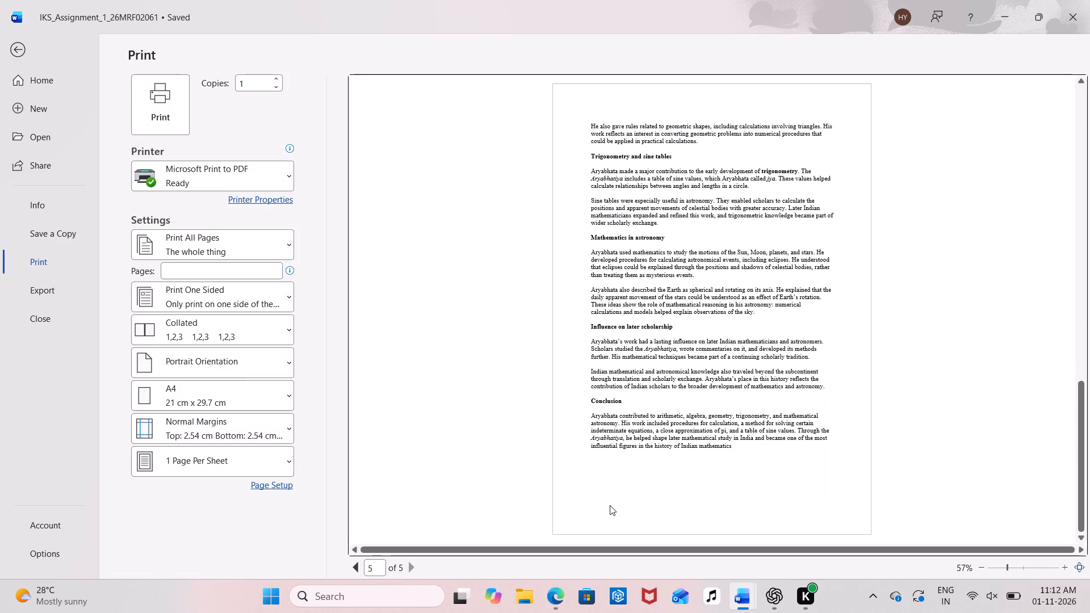
{"action": "key", "text": "Left"}
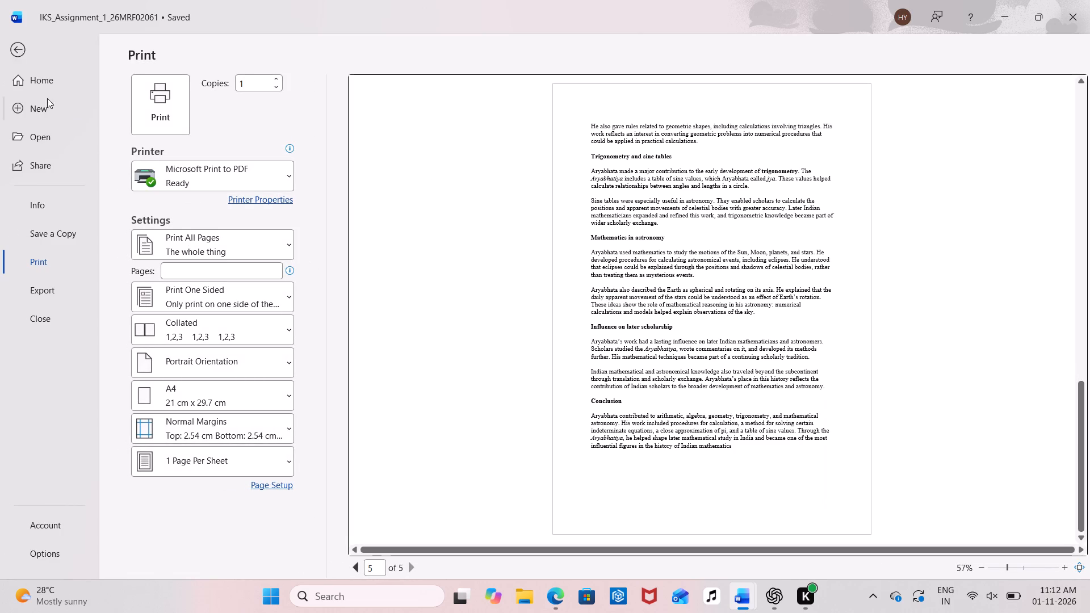
{"action": "left_click", "coordinate": [11, 56]}
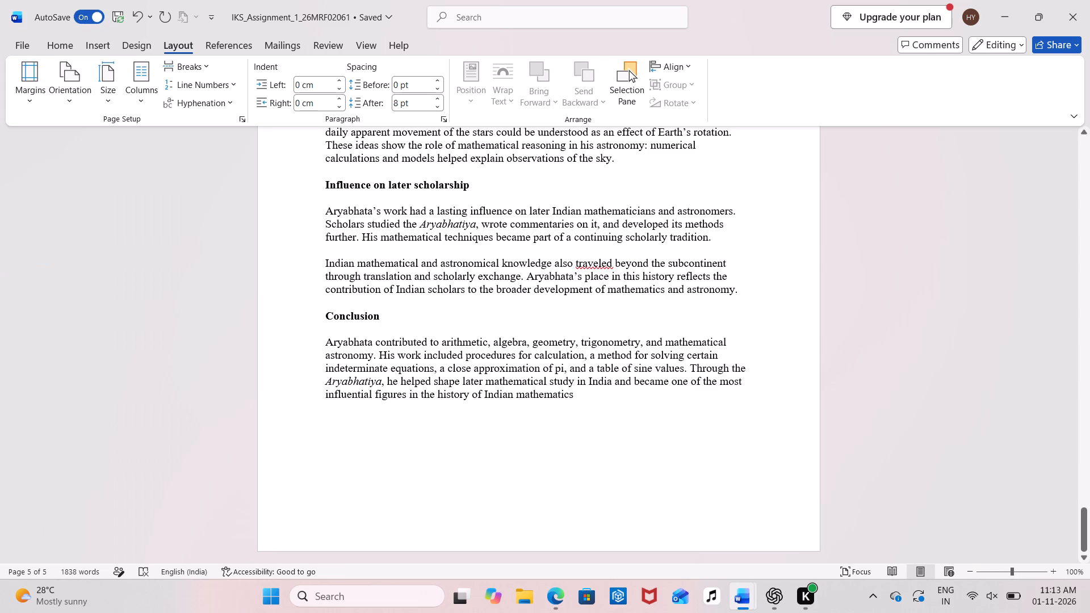
Start a "Prepared by" line below the conclusion on the last page.
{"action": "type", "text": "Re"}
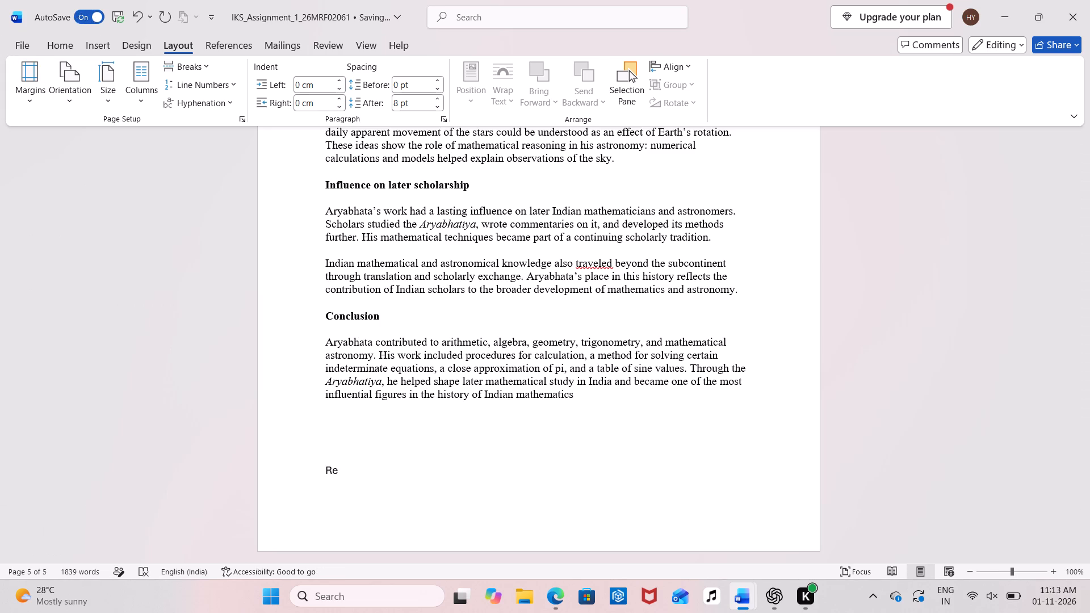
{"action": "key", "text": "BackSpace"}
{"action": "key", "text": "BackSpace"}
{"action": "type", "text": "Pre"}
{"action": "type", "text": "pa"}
Complete the "Prepared by :" line below the conclusion with the student's full name in capitals.
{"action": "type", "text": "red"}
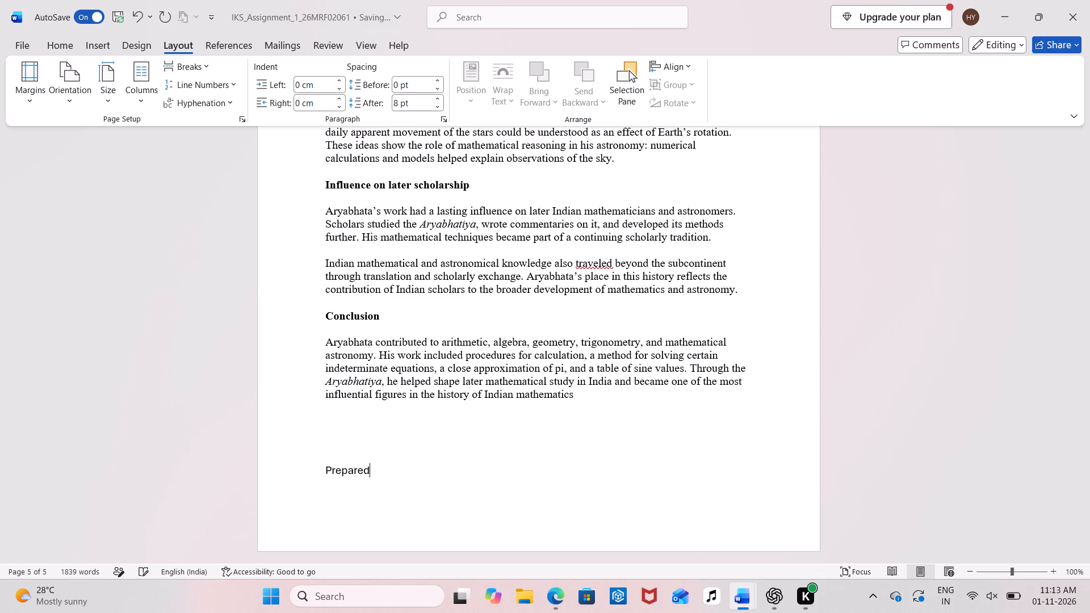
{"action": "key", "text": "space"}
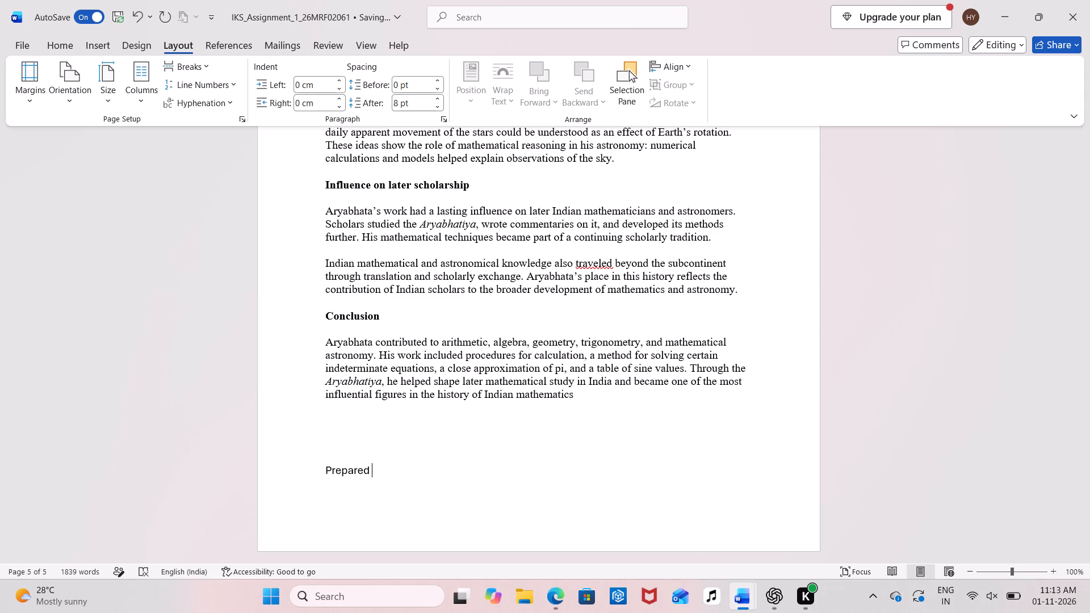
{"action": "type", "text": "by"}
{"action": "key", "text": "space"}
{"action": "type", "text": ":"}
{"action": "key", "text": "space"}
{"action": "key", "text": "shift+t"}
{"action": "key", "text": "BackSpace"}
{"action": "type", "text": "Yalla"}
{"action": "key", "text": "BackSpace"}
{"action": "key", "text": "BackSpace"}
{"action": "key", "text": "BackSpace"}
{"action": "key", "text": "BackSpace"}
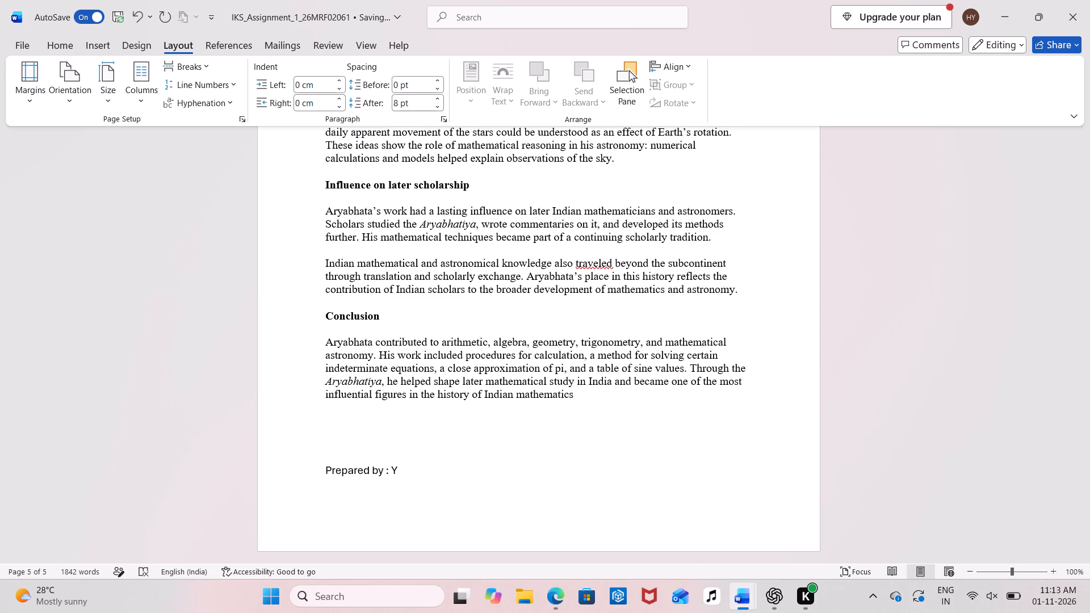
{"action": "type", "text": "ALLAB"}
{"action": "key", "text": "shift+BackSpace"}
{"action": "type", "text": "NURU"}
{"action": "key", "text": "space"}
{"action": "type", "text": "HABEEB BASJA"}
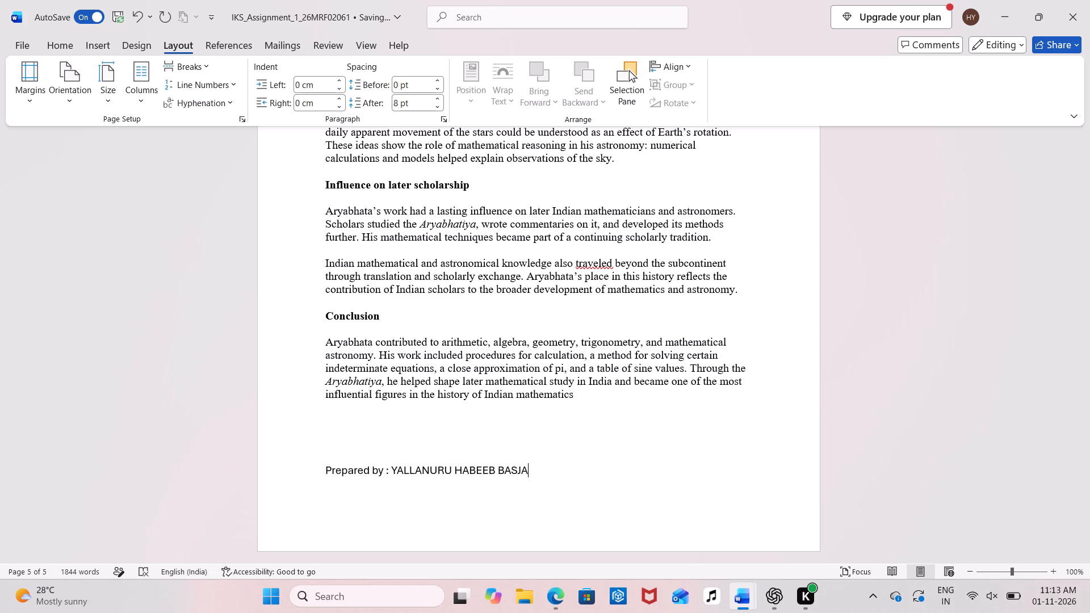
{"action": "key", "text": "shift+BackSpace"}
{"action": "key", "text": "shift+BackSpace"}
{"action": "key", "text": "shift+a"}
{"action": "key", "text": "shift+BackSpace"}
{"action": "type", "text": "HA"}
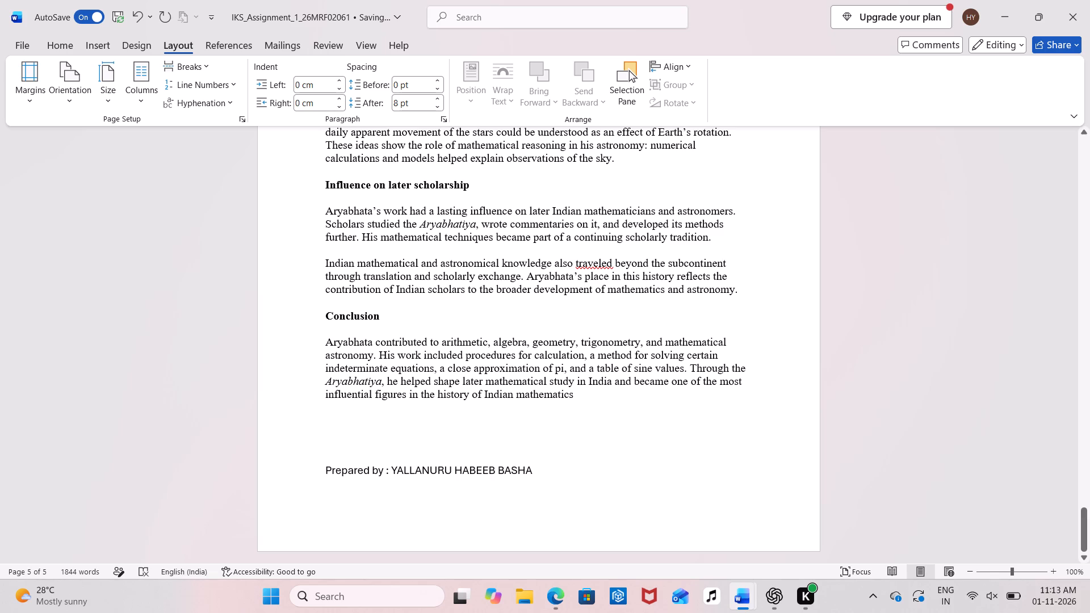
Remove one blank line above the "Prepared by" line and add empty lines below it.
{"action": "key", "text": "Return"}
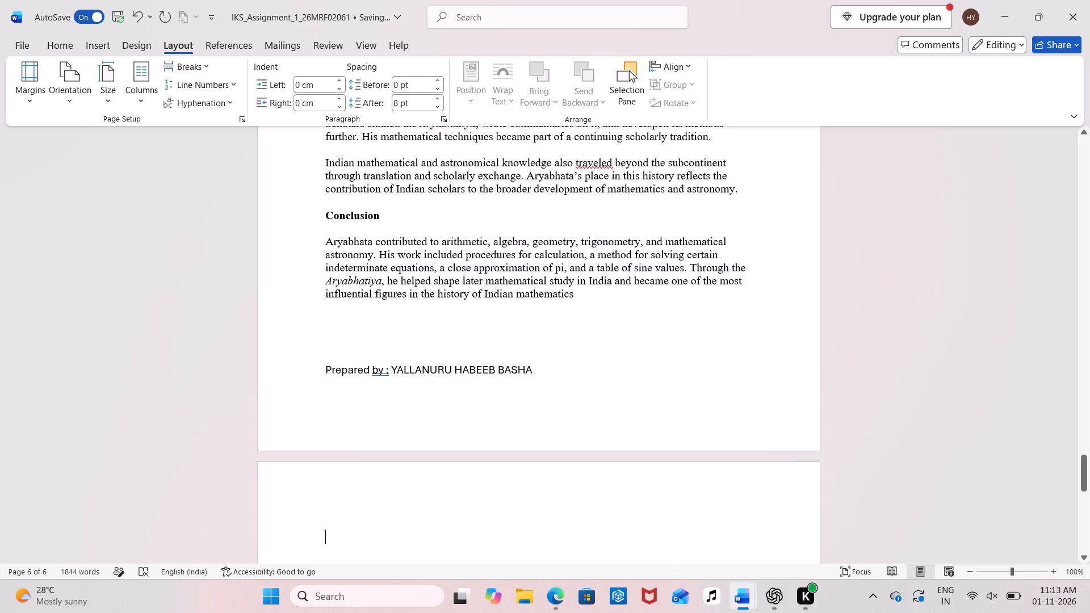
{"action": "left_click", "coordinate": [322, 368]}
{"action": "key", "text": "BackSpace"}
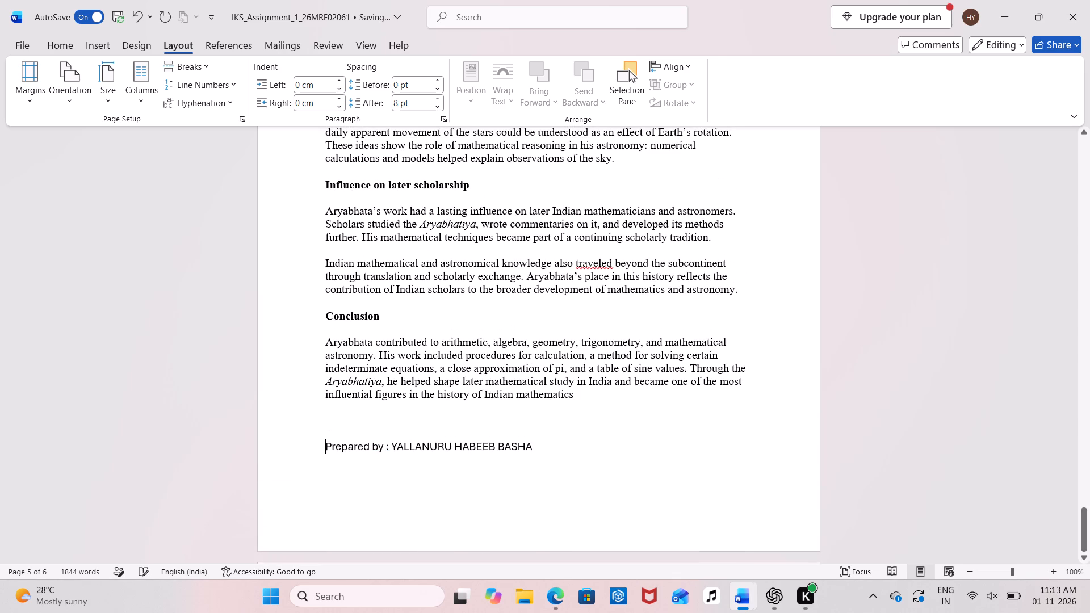
{"action": "left_click", "coordinate": [540, 443]}
{"action": "key", "text": "Return"}
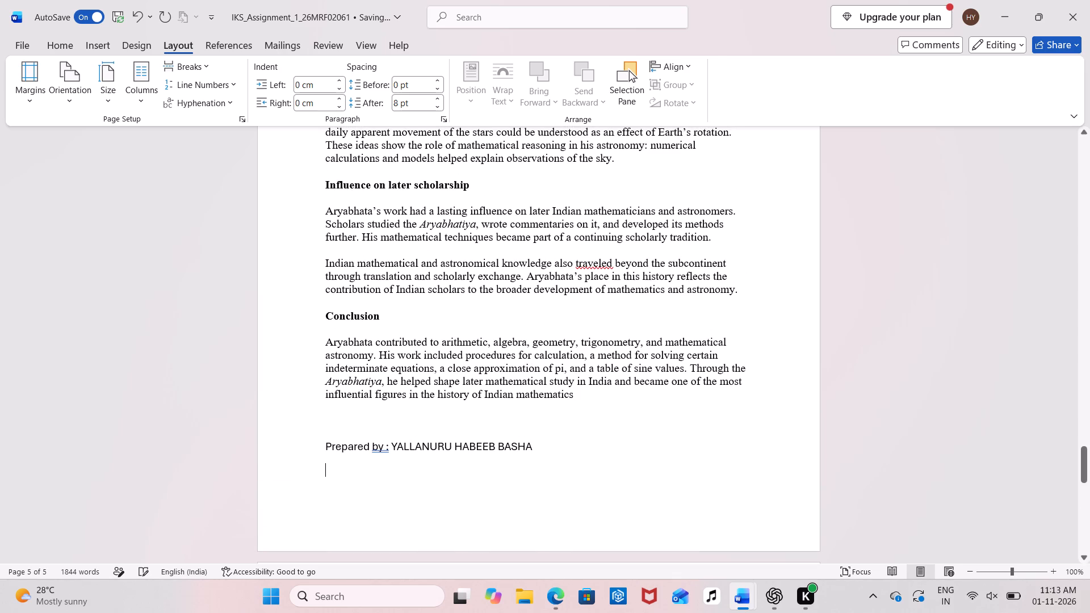
Delete the space before the colon in "Prepared by" and start a new line under the student's name.
{"action": "left_click", "coordinate": [385, 450]}
{"action": "key", "text": "BackSpace"}
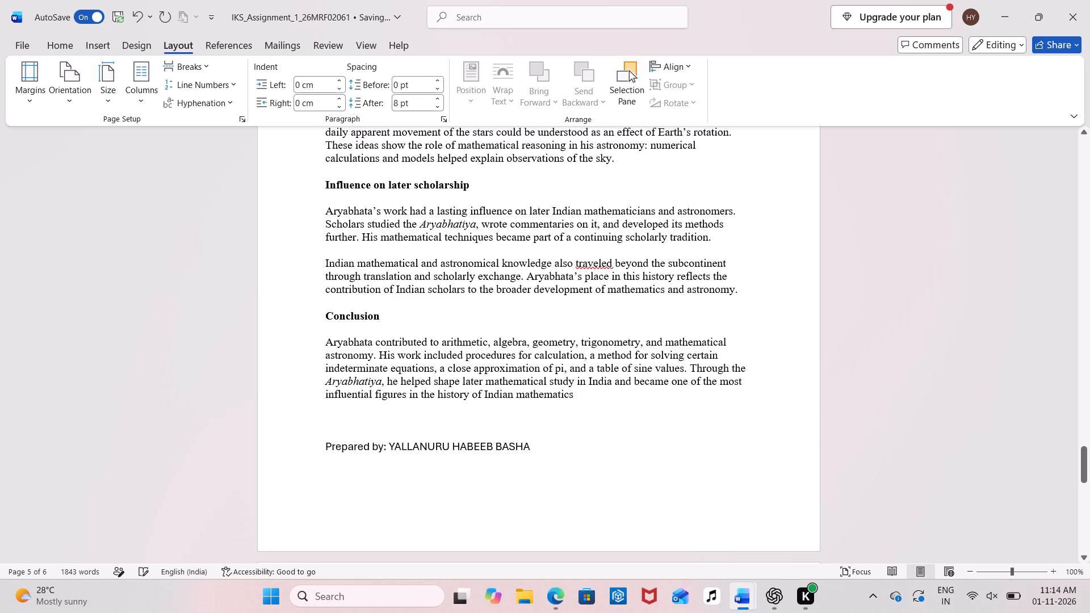
{"action": "left_click", "coordinate": [546, 443]}
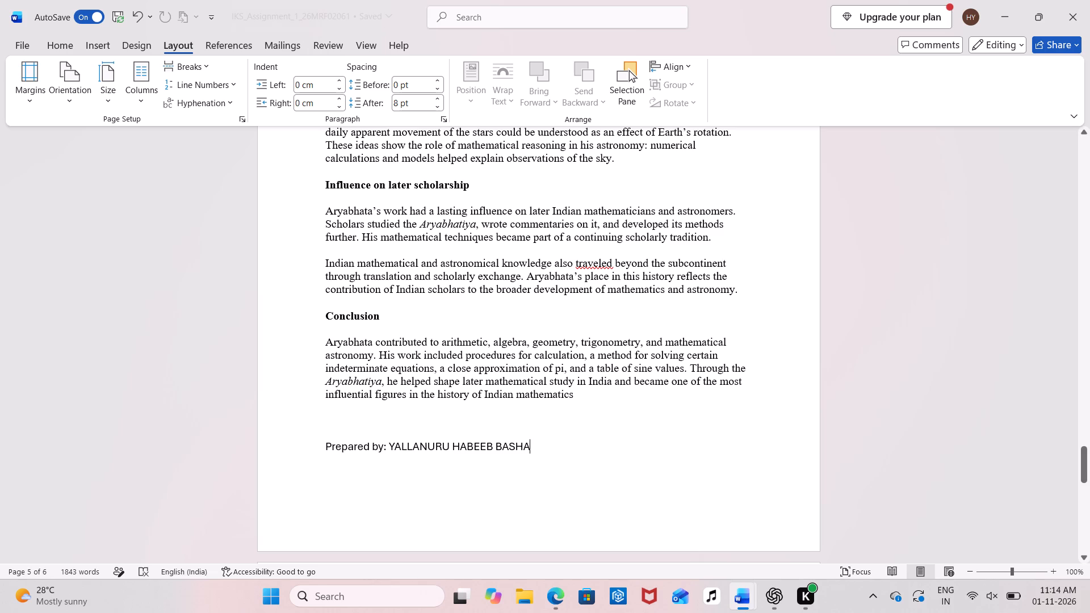
{"action": "key", "text": "Return"}
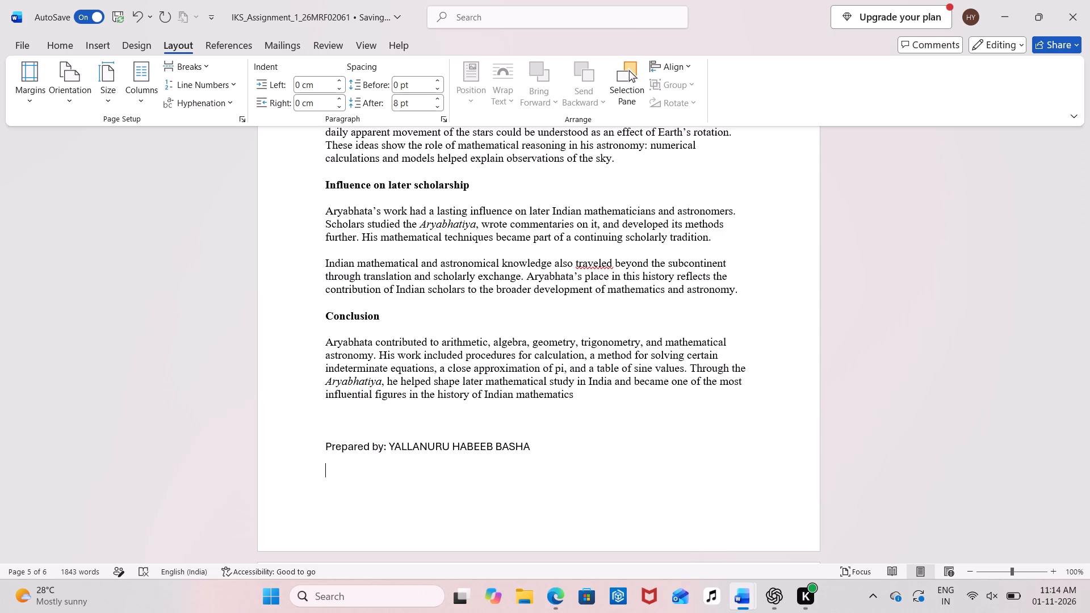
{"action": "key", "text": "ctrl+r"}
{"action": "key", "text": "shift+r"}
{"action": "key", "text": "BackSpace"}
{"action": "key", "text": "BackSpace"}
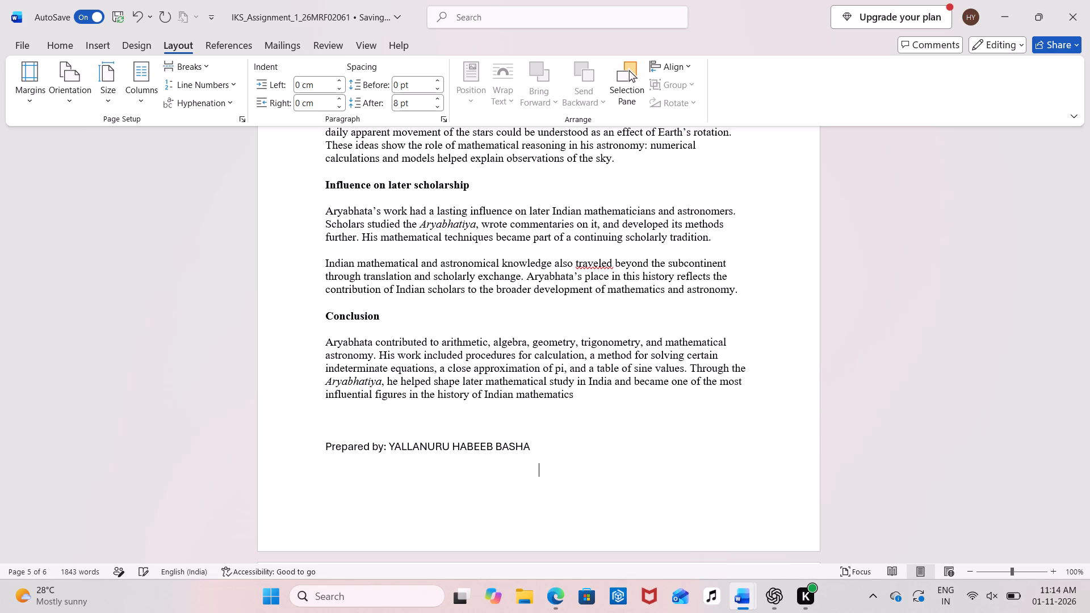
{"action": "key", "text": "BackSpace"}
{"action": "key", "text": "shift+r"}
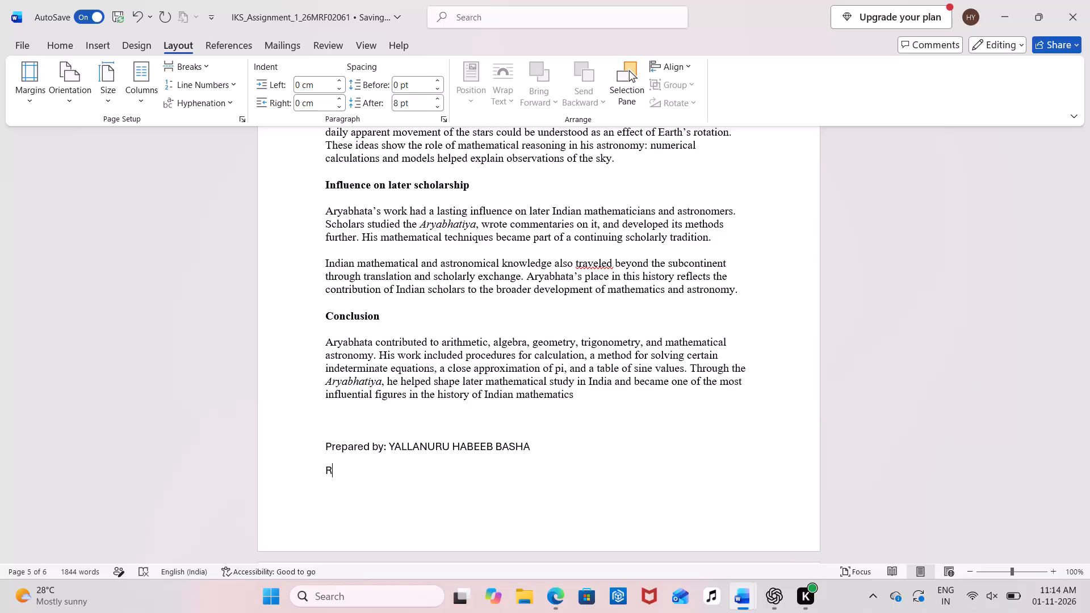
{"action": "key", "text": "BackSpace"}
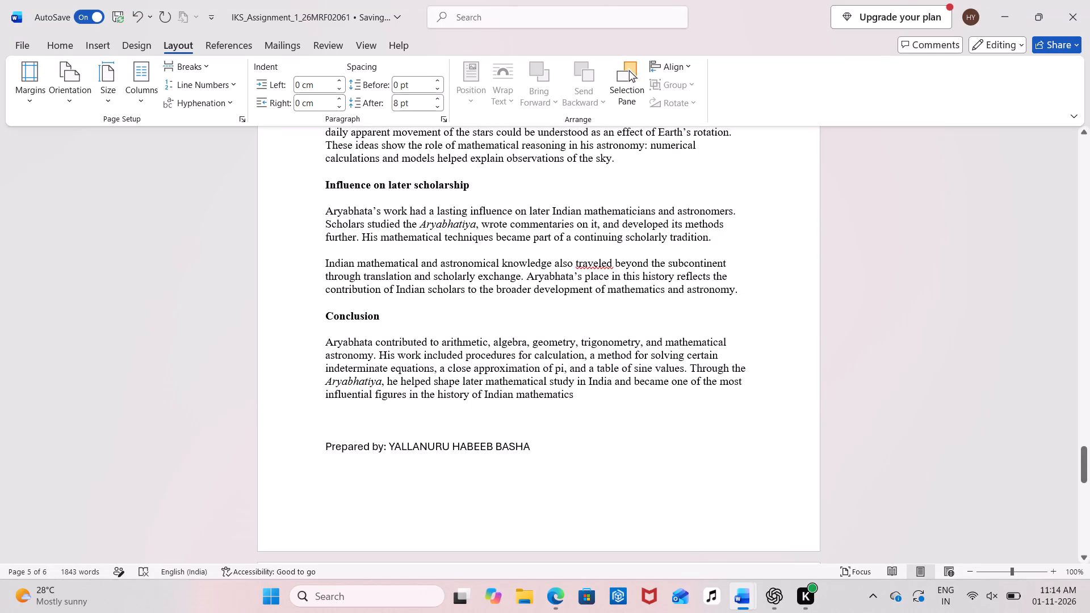
Make the words "Prepared by" bold and return to the empty line below them.
{"action": "left_click_drag", "start_coordinate": [383, 446], "coordinate": [326, 452]}
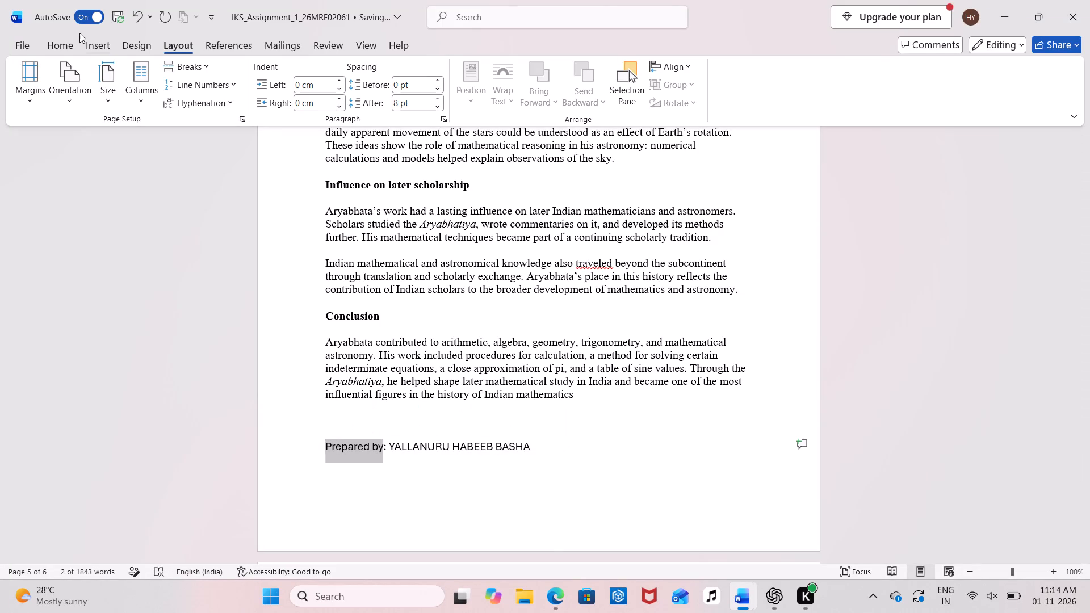
{"action": "left_click", "coordinate": [62, 42]}
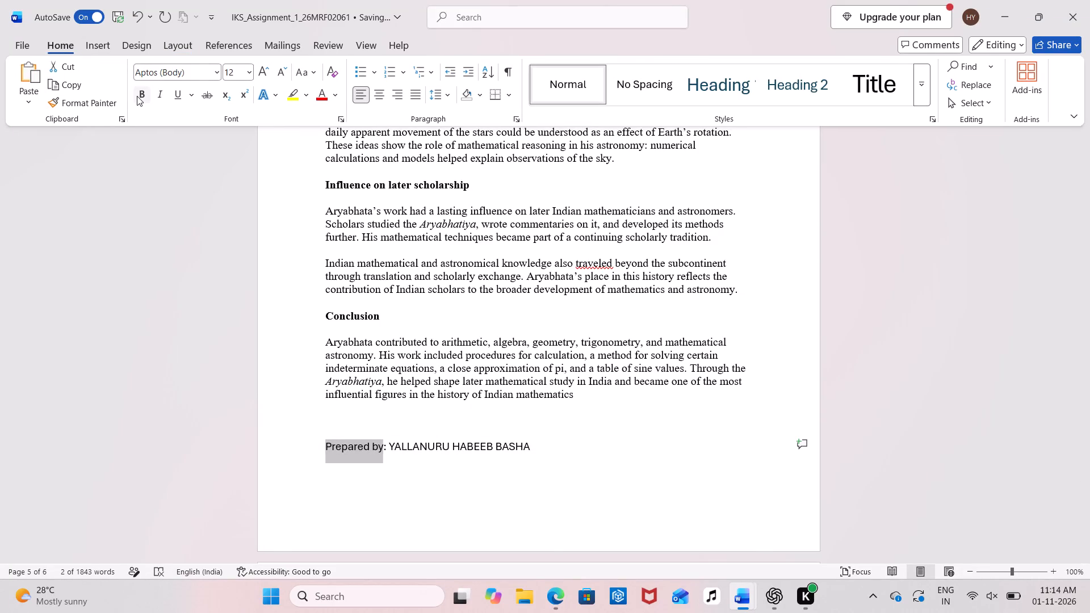
{"action": "left_click", "coordinate": [137, 96]}
{"action": "left_click", "coordinate": [106, 49]}
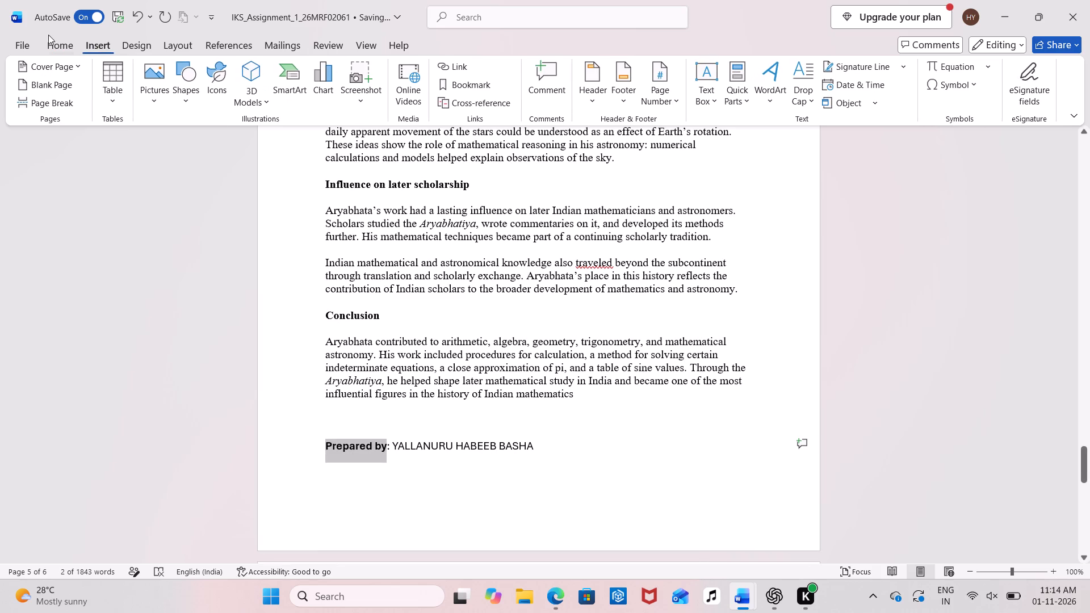
{"action": "left_click", "coordinate": [61, 47]}
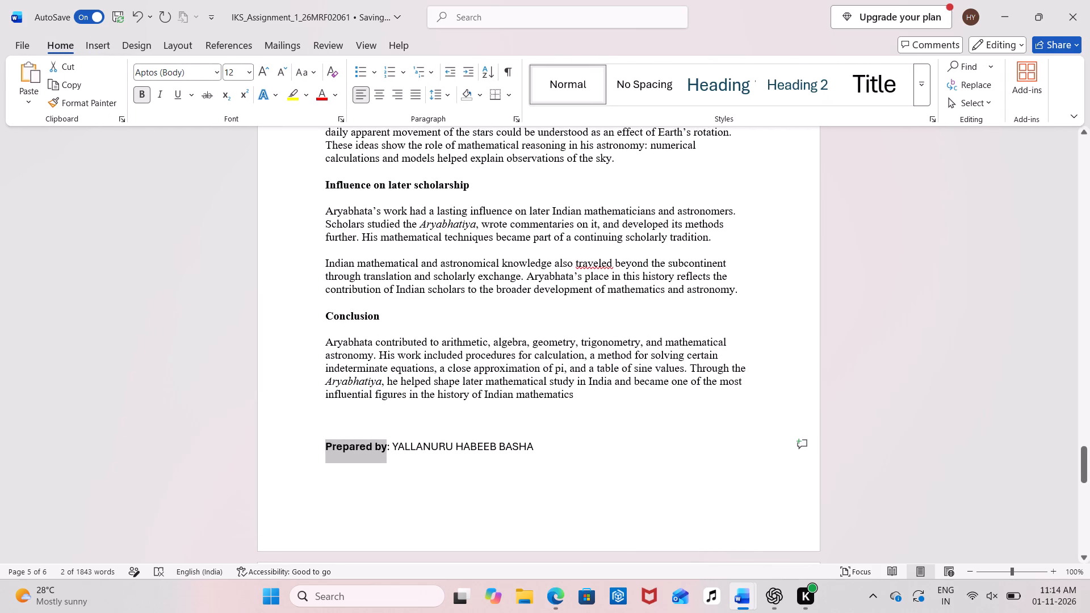
{"action": "left_click", "coordinate": [324, 471]}
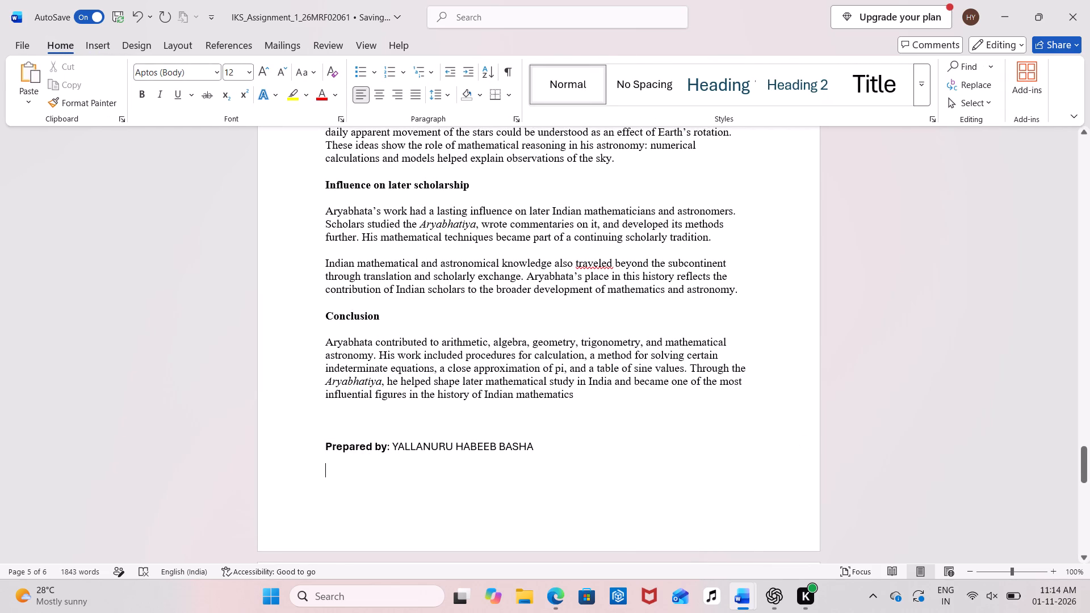
Consult the assignment details and register number tables on the first page.
{"action": "scroll", "coordinate": [341, 480], "scroll_direction": "up", "scroll_amount": 11}
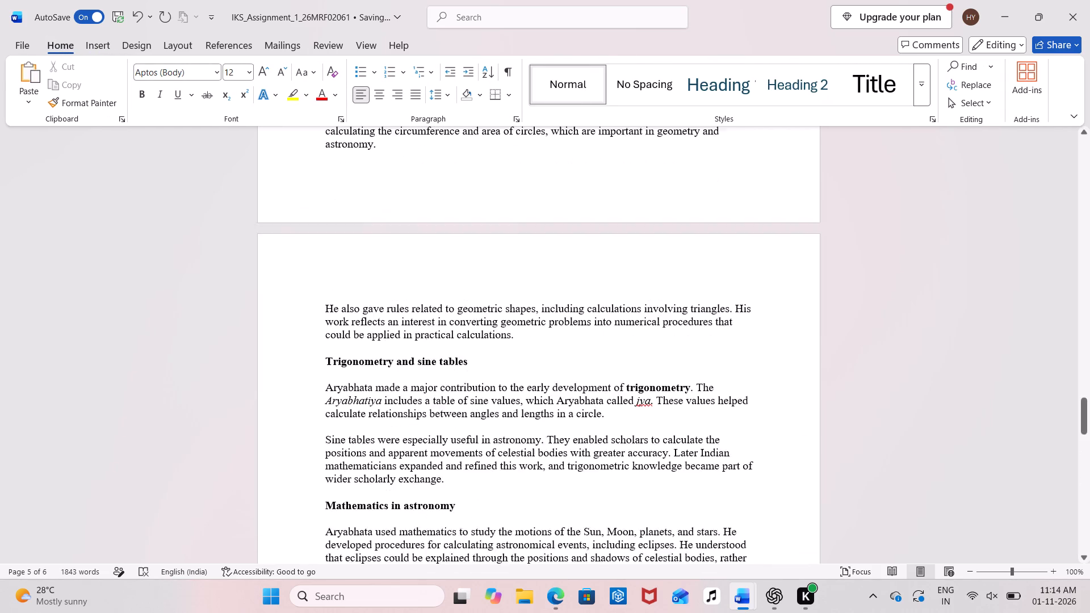
{"action": "scroll", "coordinate": [341, 480], "scroll_direction": "up", "scroll_amount": 20}
{"action": "scroll", "coordinate": [341, 480], "scroll_direction": "up", "scroll_amount": 18}
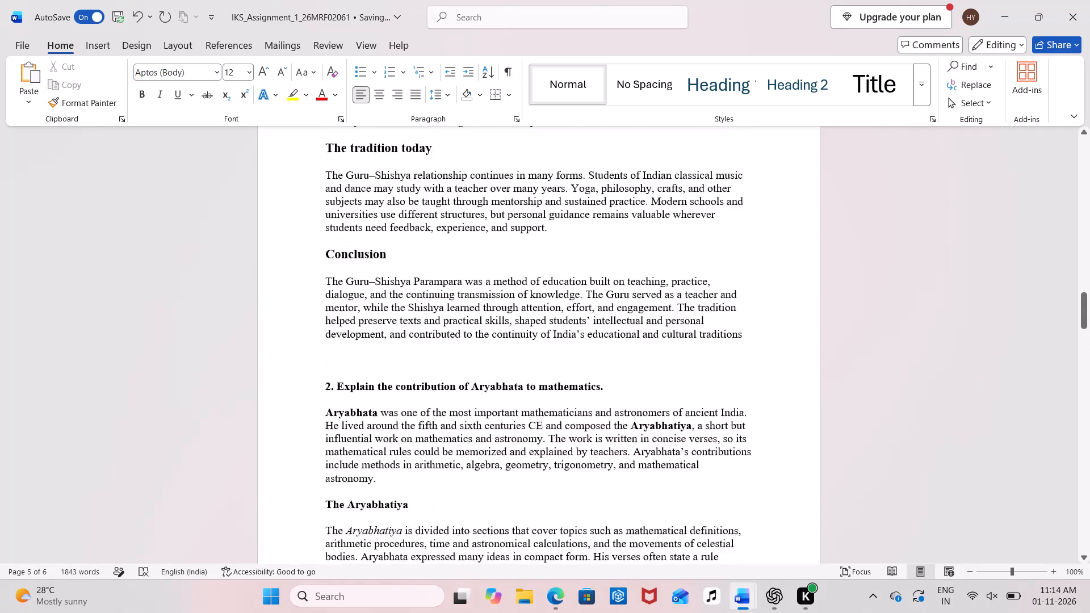
{"action": "scroll", "coordinate": [339, 481], "scroll_direction": "up", "scroll_amount": 20}
{"action": "scroll", "coordinate": [339, 481], "scroll_direction": "up", "scroll_amount": 17}
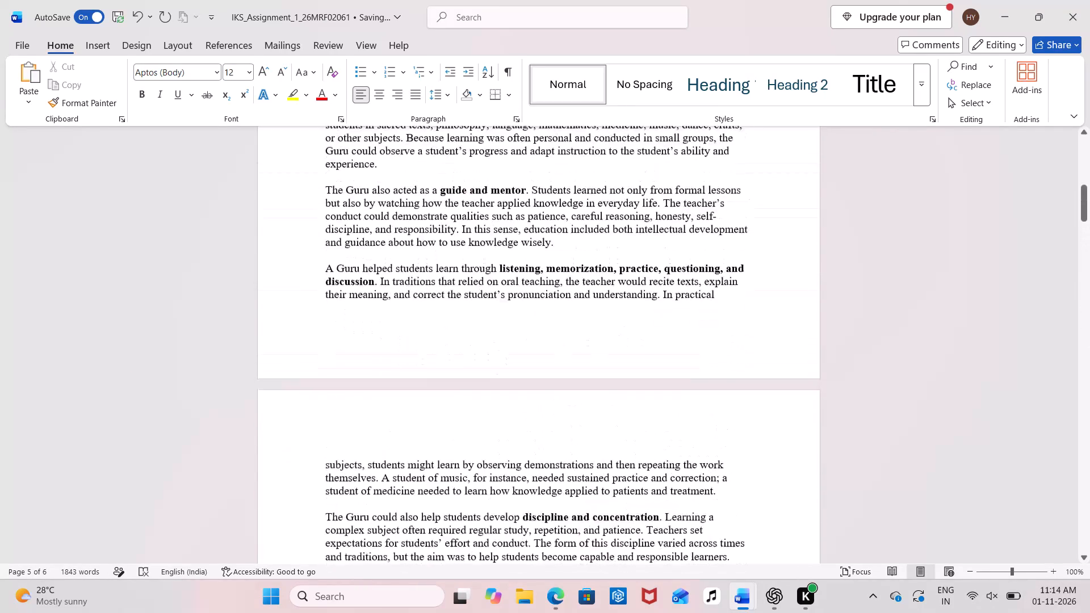
{"action": "scroll", "coordinate": [338, 481], "scroll_direction": "up", "scroll_amount": 16}
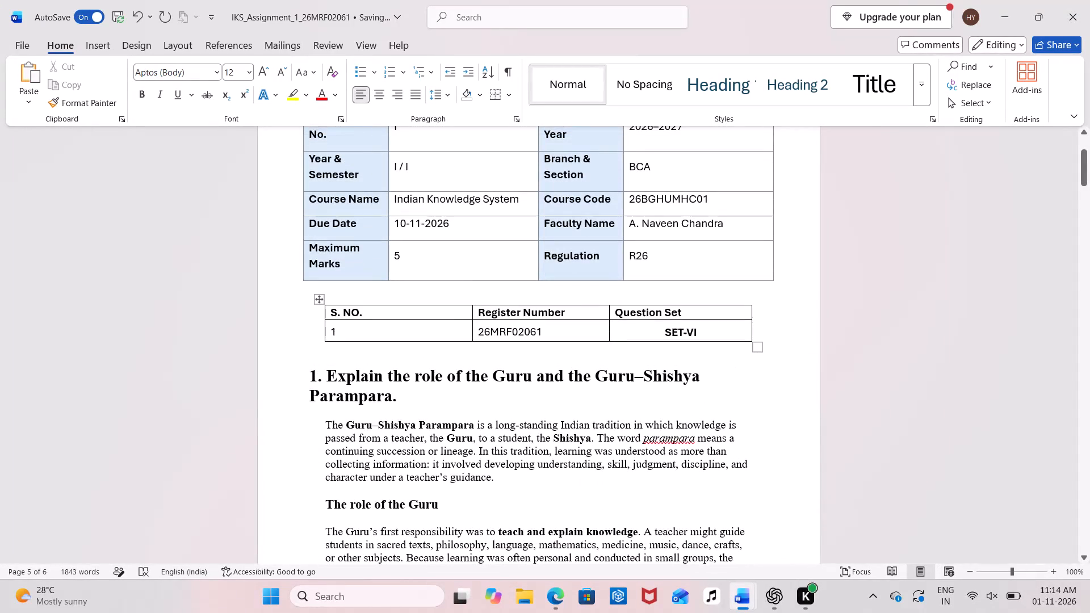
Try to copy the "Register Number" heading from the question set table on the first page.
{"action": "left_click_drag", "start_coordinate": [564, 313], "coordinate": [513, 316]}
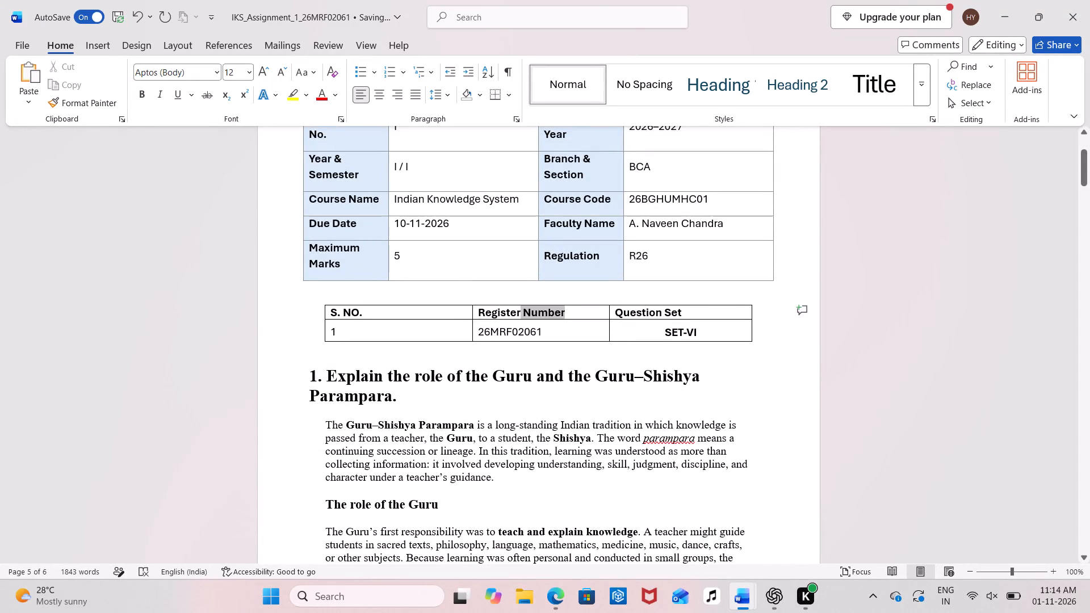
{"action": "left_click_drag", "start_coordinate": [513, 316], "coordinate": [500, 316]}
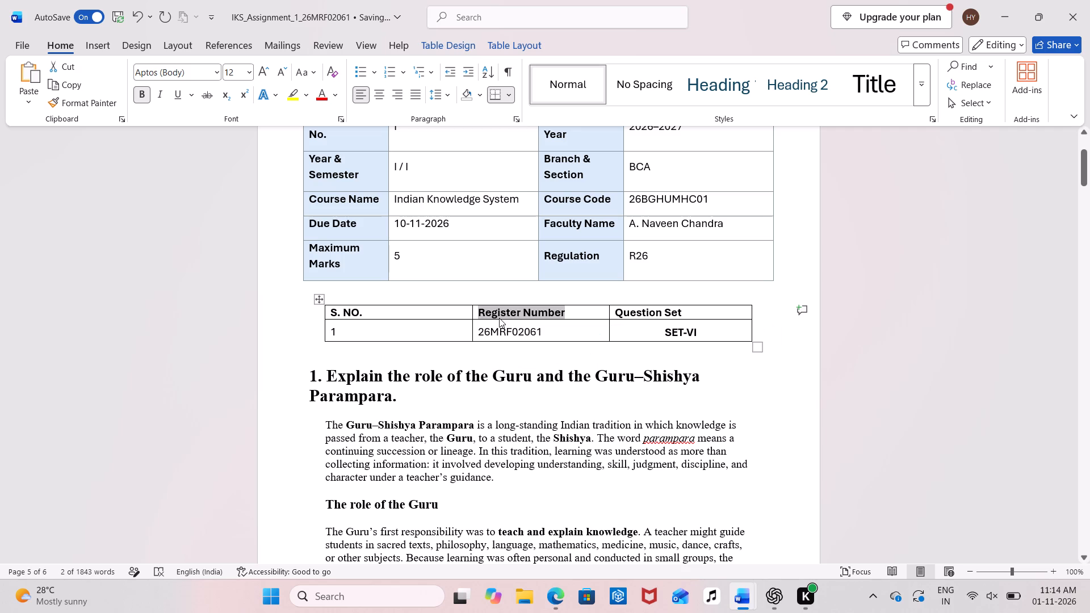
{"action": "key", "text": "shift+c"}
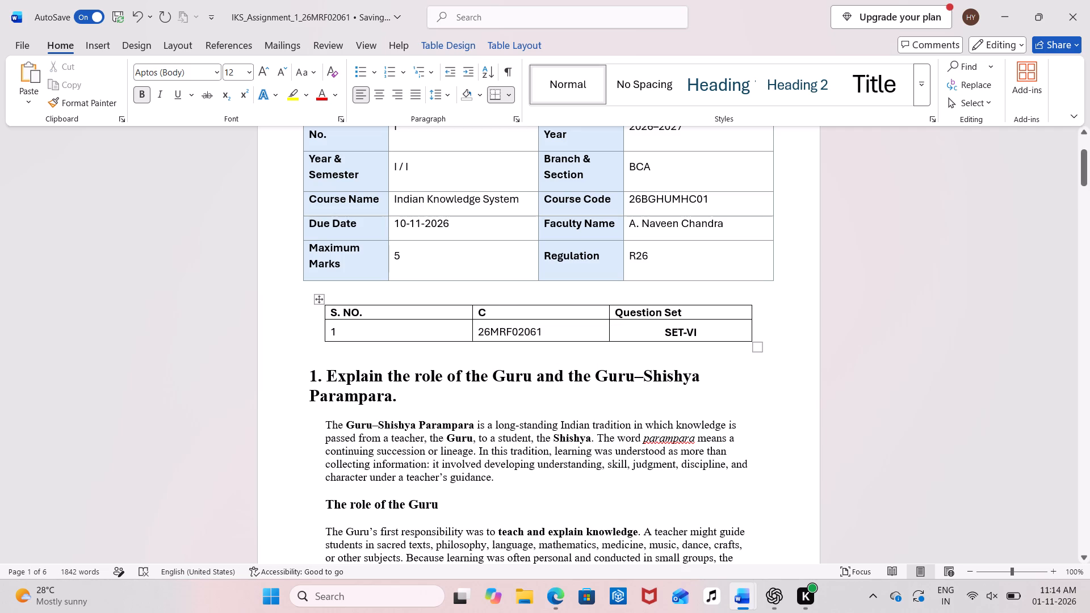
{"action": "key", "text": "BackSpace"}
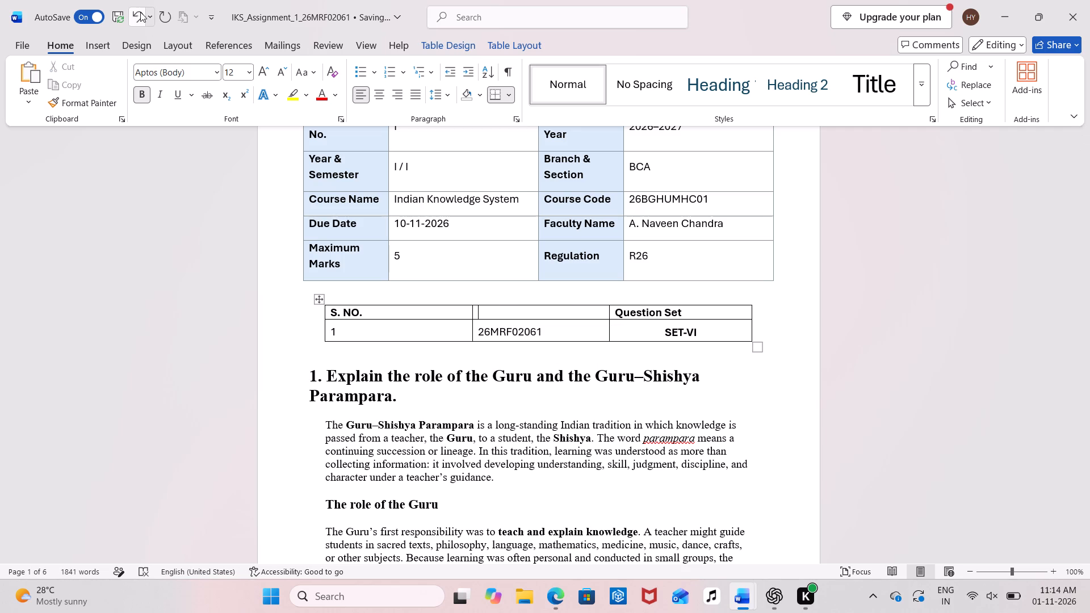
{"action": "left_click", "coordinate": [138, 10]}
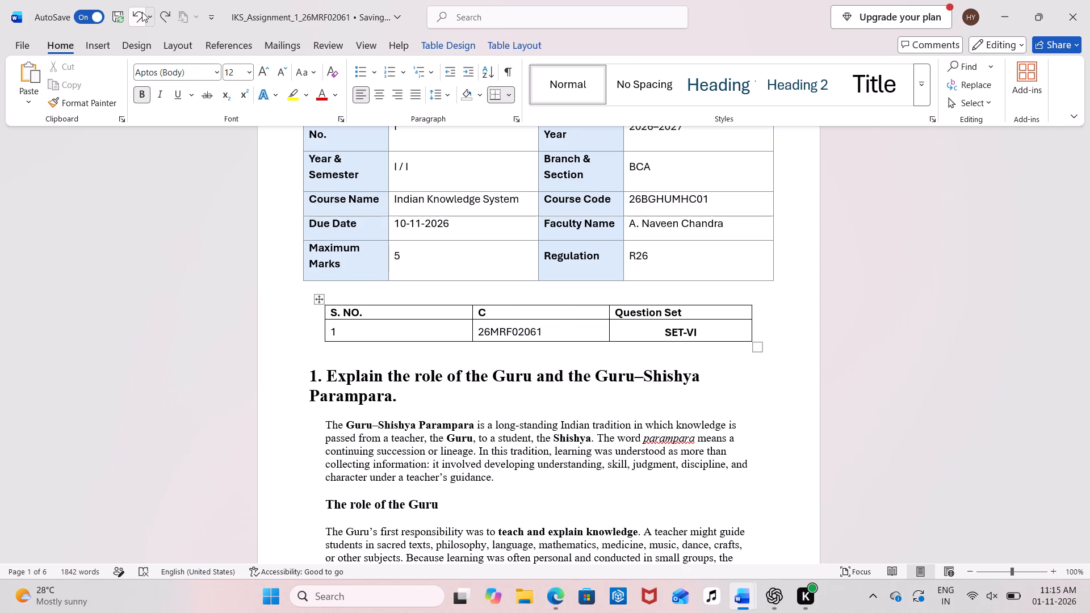
Undo the accidental overwrite of the "Register Number" heading in the question set table.
{"action": "left_click", "coordinate": [142, 12]}
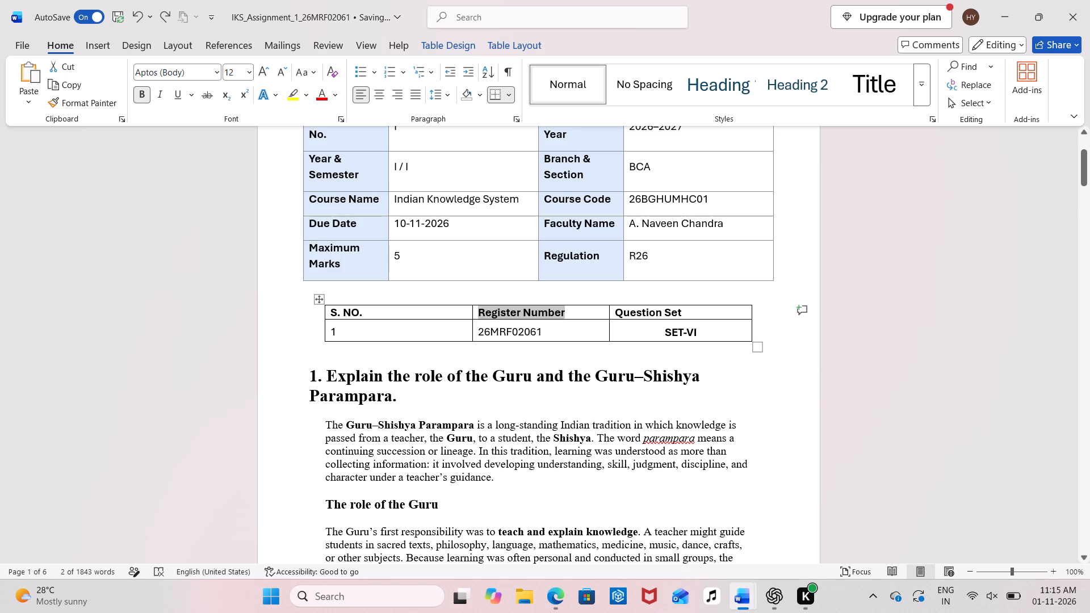
Copy the "Register Number" heading from the question set table onto a new line below "Prepared by" and add a colon after it.
{"action": "key", "text": "ctrl+c"}
{"action": "left_click", "coordinate": [580, 315]}
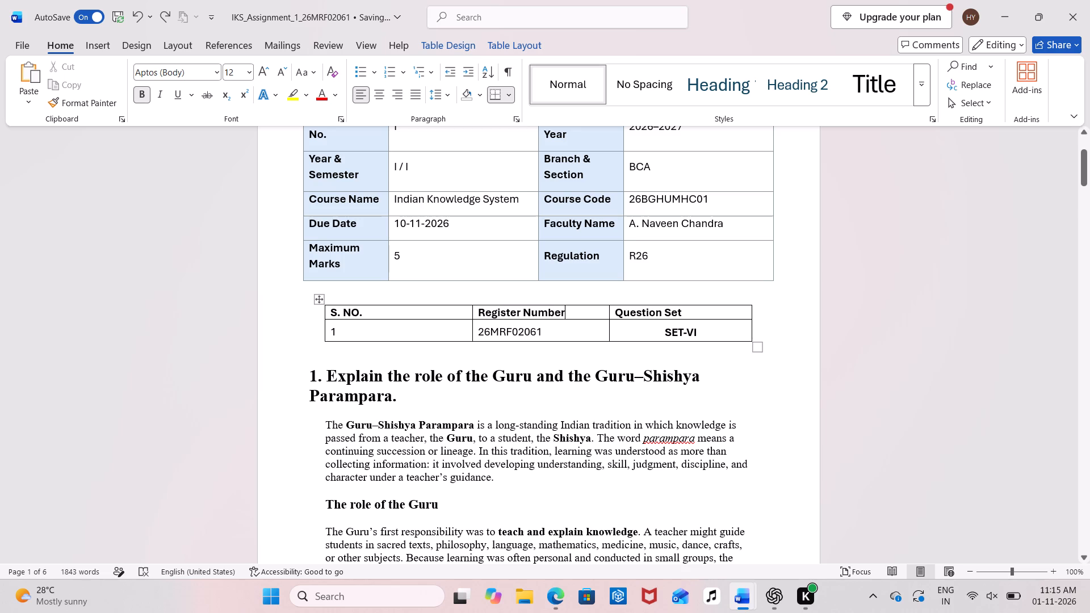
{"action": "scroll", "coordinate": [580, 316], "scroll_direction": "down", "scroll_amount": 20}
{"action": "scroll", "coordinate": [580, 316], "scroll_direction": "down", "scroll_amount": 20}
{"action": "scroll", "coordinate": [580, 316], "scroll_direction": "down", "scroll_amount": 6}
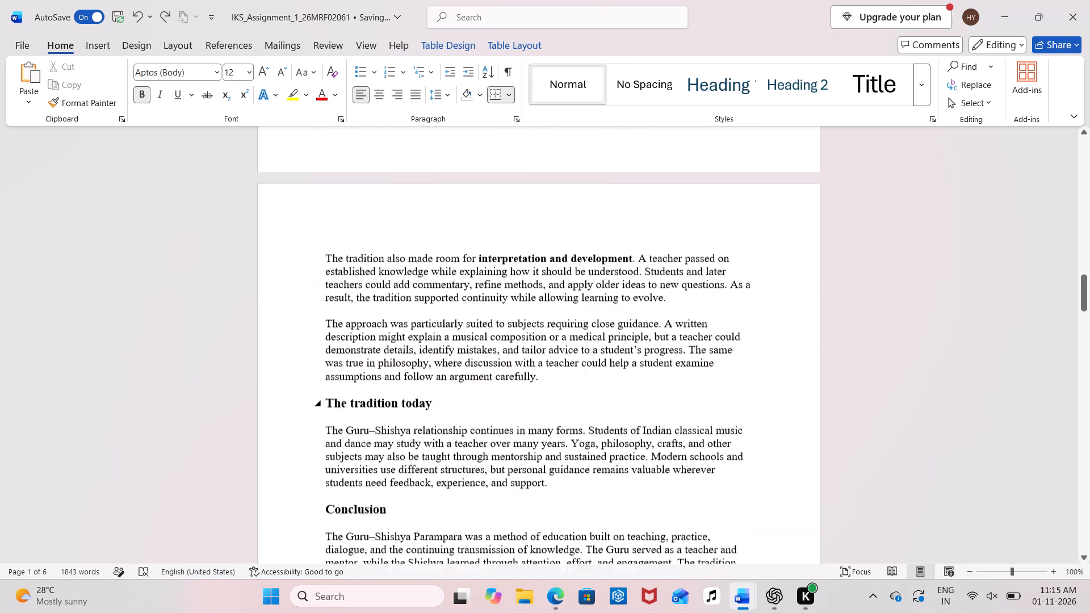
{"action": "scroll", "coordinate": [550, 364], "scroll_direction": "down", "scroll_amount": 20}
{"action": "scroll", "coordinate": [550, 364], "scroll_direction": "down", "scroll_amount": 20}
{"action": "scroll", "coordinate": [550, 364], "scroll_direction": "down", "scroll_amount": 12}
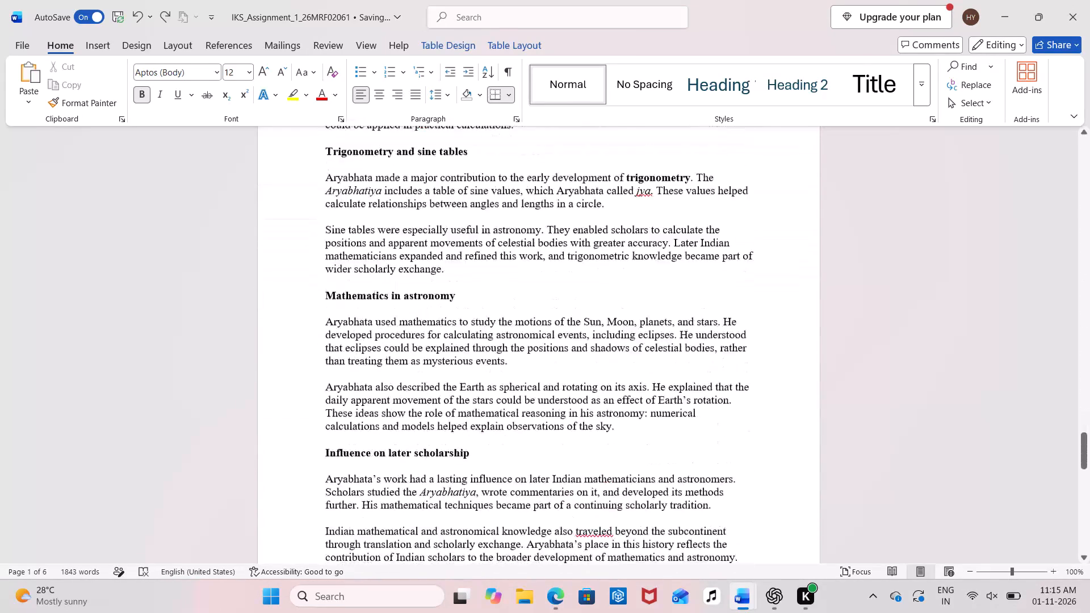
{"action": "scroll", "coordinate": [525, 399], "scroll_direction": "down", "scroll_amount": 19}
{"action": "scroll", "coordinate": [515, 396], "scroll_direction": "up", "scroll_amount": 15}
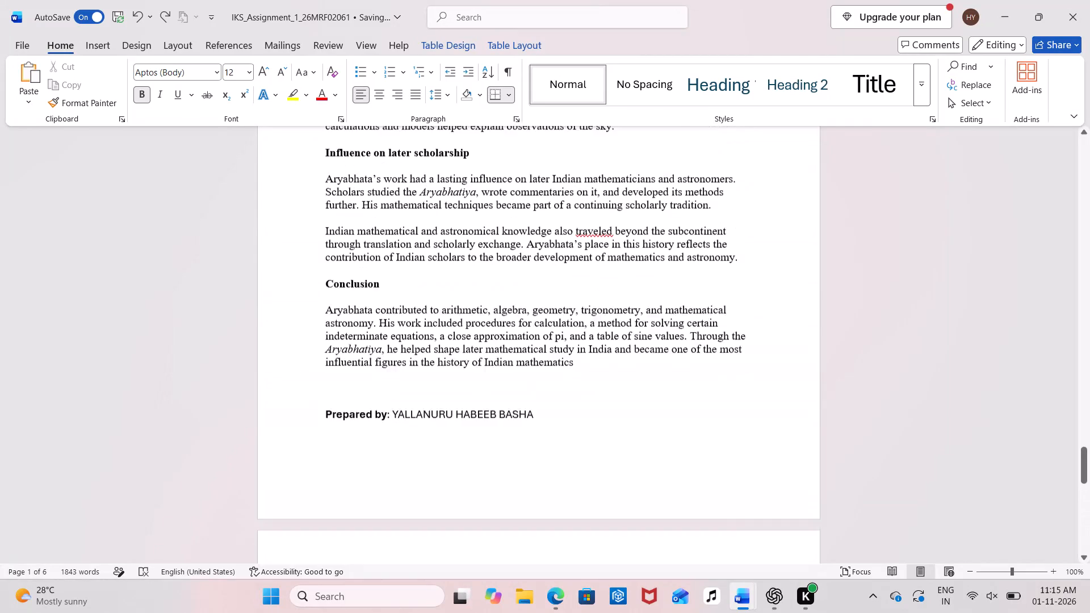
{"action": "left_click", "coordinate": [548, 452]}
{"action": "key", "text": "Return"}
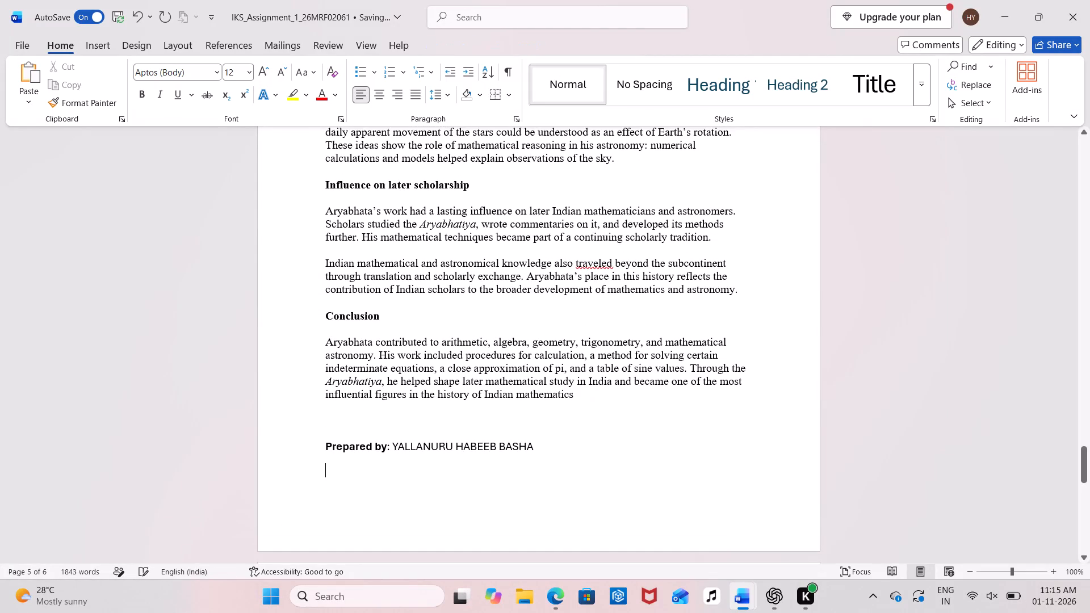
{"action": "key", "text": "ctrl+v"}
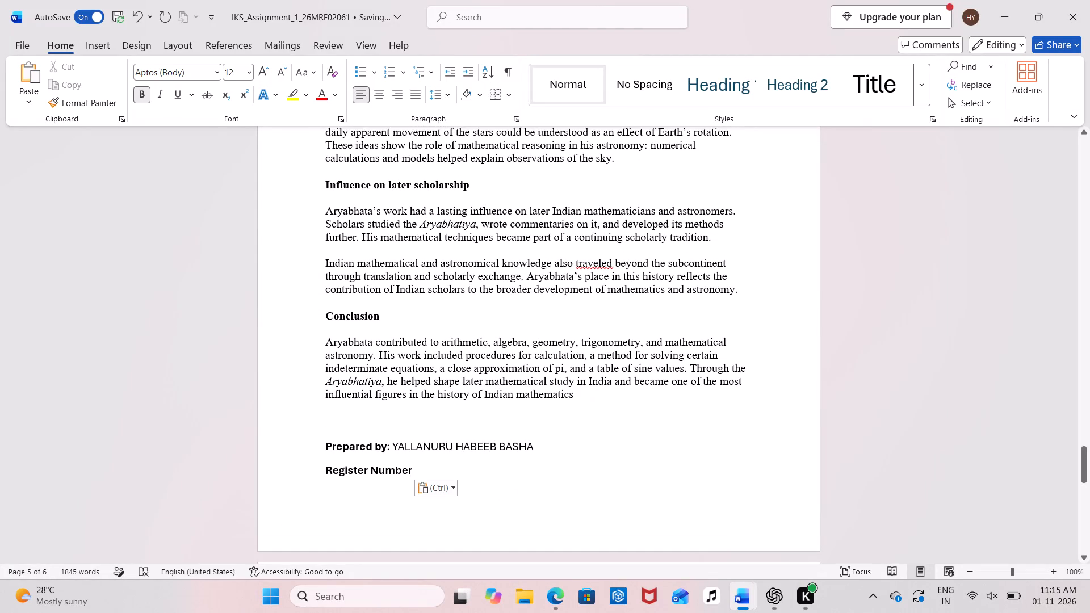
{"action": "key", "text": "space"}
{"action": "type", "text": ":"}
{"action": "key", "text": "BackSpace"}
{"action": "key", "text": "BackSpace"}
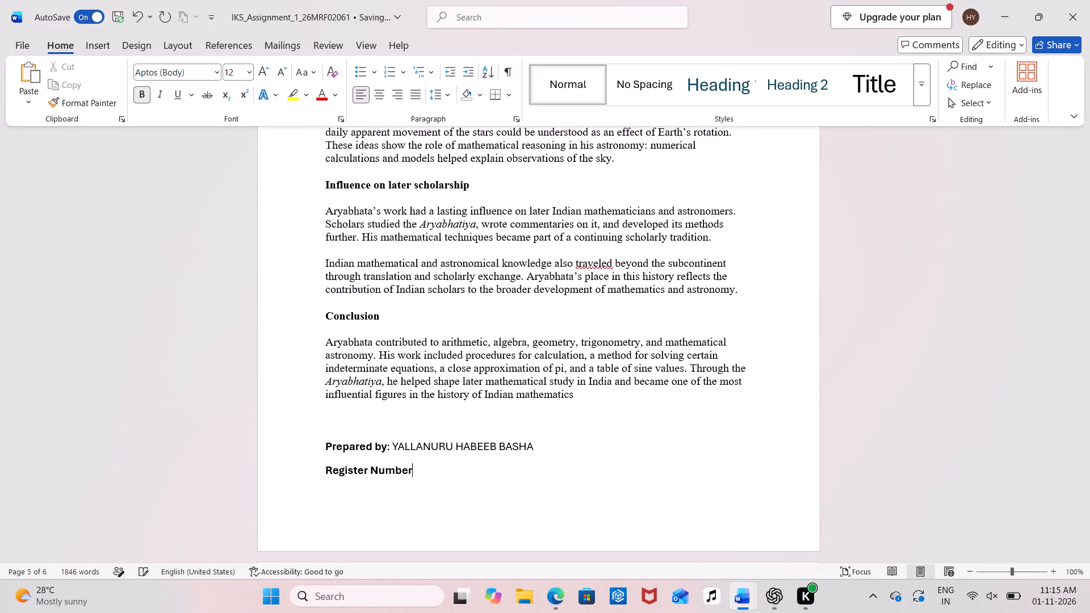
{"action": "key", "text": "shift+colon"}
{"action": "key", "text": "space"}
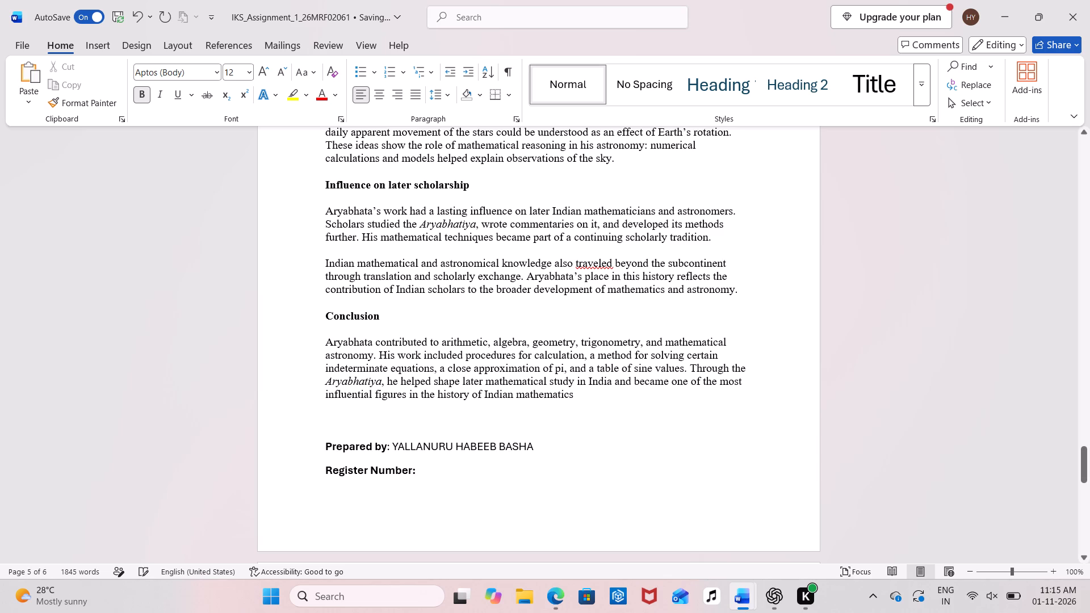
Insert spaces before the student's name on the "Prepared by" line to align it with the end of the "Register Number:" label.
{"action": "left_click", "coordinate": [392, 445]}
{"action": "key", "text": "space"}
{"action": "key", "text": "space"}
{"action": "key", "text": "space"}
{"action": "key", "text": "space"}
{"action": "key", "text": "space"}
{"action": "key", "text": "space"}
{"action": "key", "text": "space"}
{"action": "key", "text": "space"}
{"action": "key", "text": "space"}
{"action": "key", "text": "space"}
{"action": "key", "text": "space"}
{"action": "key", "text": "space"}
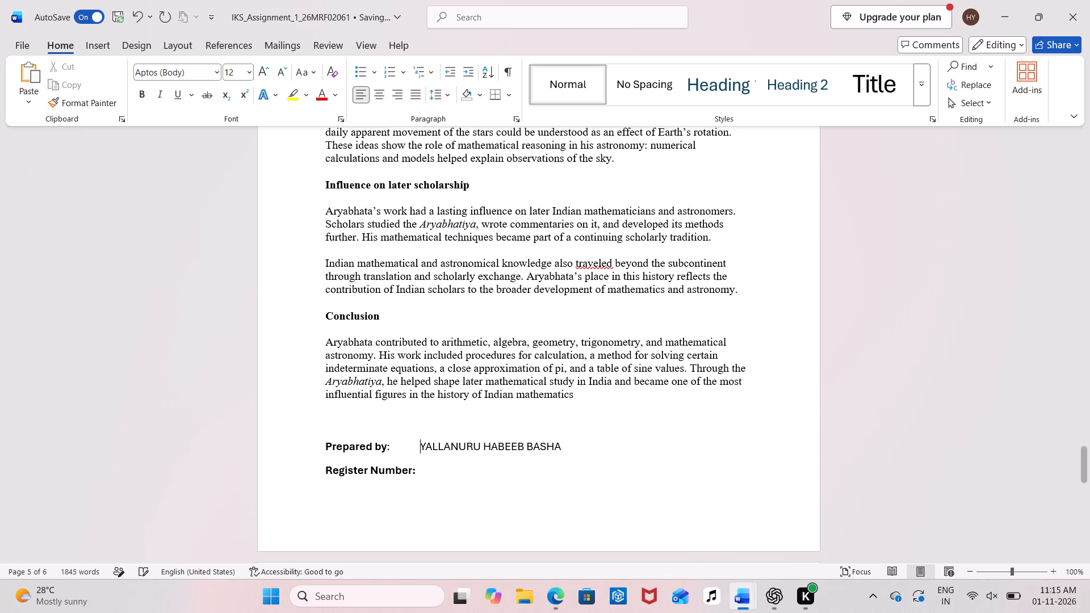
Enter the student's register number after the "Register Number:" label.
{"action": "left_click", "coordinate": [420, 471]}
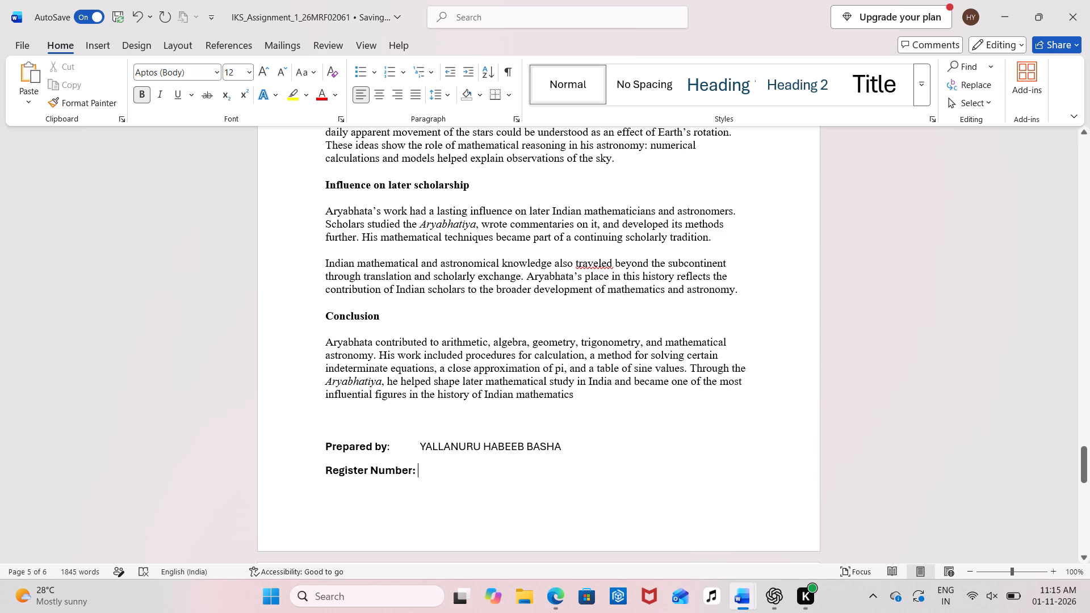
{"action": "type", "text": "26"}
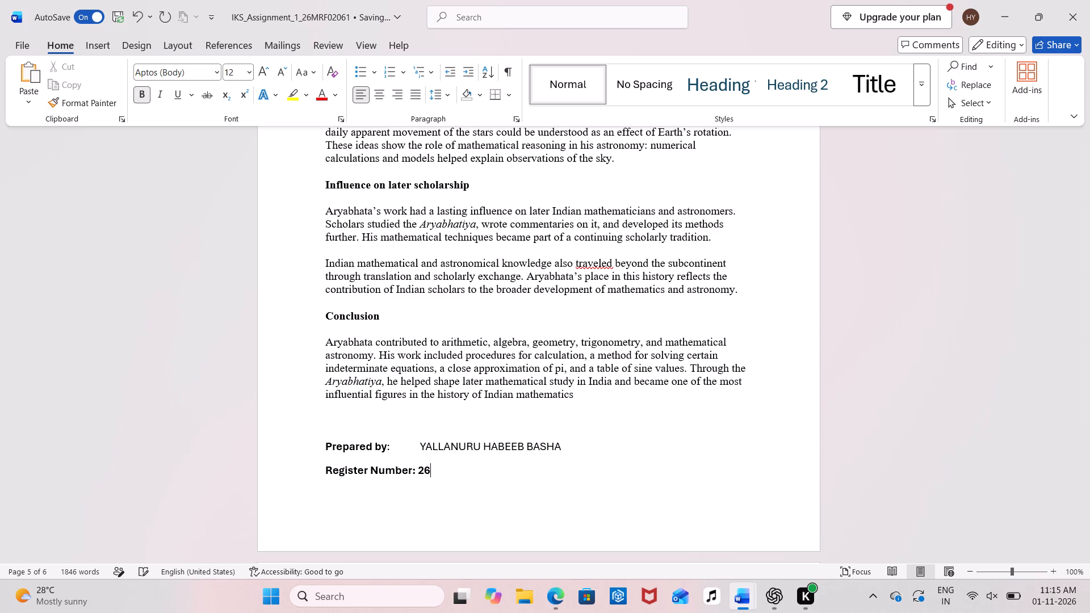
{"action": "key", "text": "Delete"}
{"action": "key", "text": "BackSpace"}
Enter the student's register number in non-bold text after the "Register Number:" label below the conclusion.
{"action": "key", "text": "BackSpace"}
{"action": "left_click", "coordinate": [148, 87]}
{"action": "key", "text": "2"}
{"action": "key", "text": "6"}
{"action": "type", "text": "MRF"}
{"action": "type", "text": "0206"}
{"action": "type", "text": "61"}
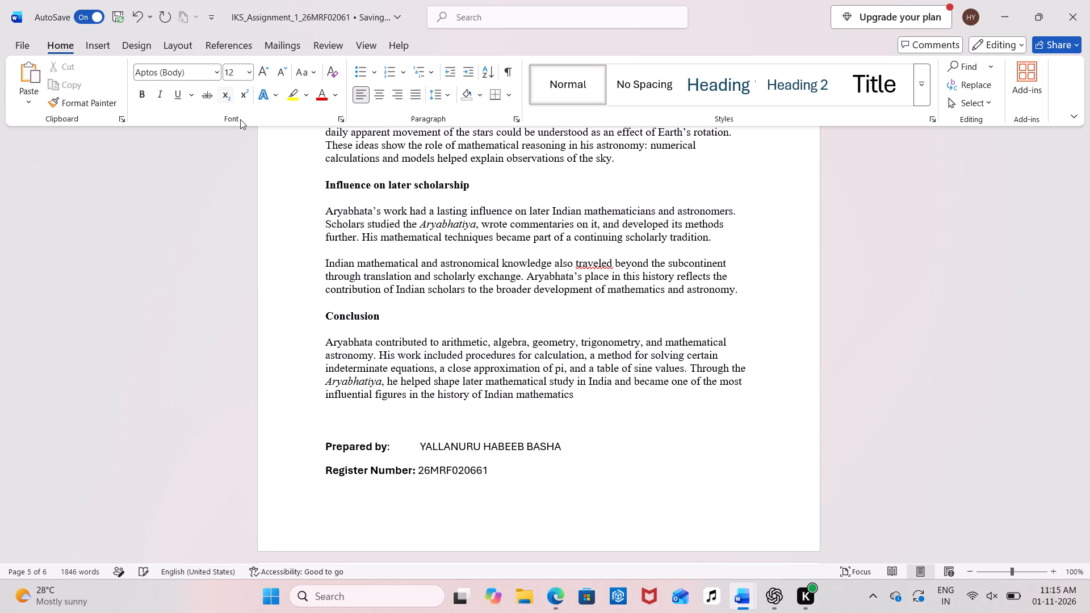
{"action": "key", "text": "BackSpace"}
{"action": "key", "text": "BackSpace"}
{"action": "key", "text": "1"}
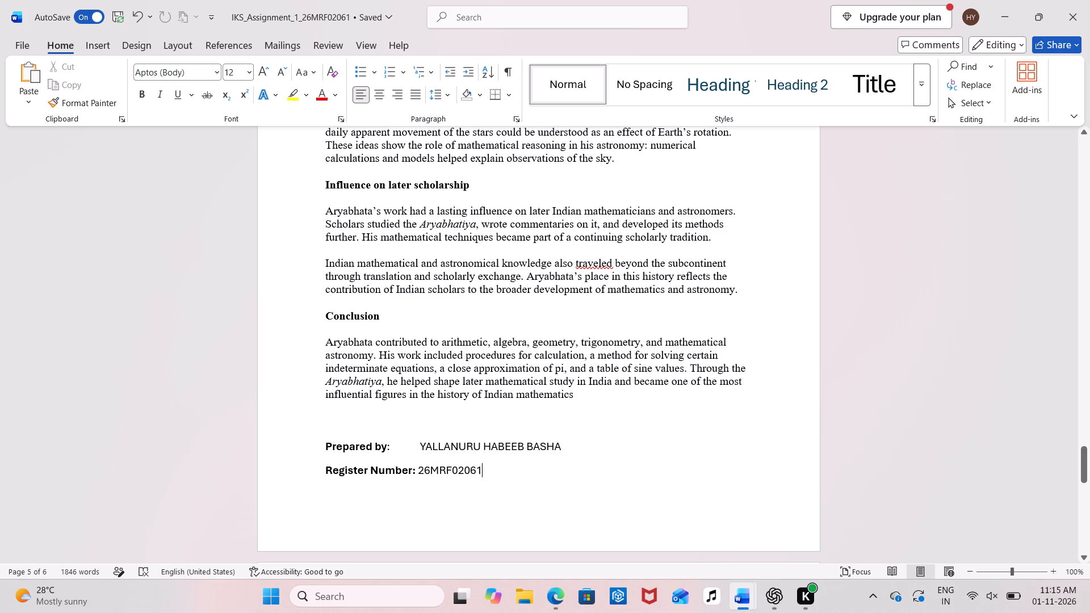
Review the assignment in Focus mode, from the closing lines back to the heading and tables on the first page.
{"action": "scroll", "coordinate": [569, 498], "scroll_direction": "down", "scroll_amount": 7}
{"action": "scroll", "coordinate": [567, 496], "scroll_direction": "up", "scroll_amount": 3}
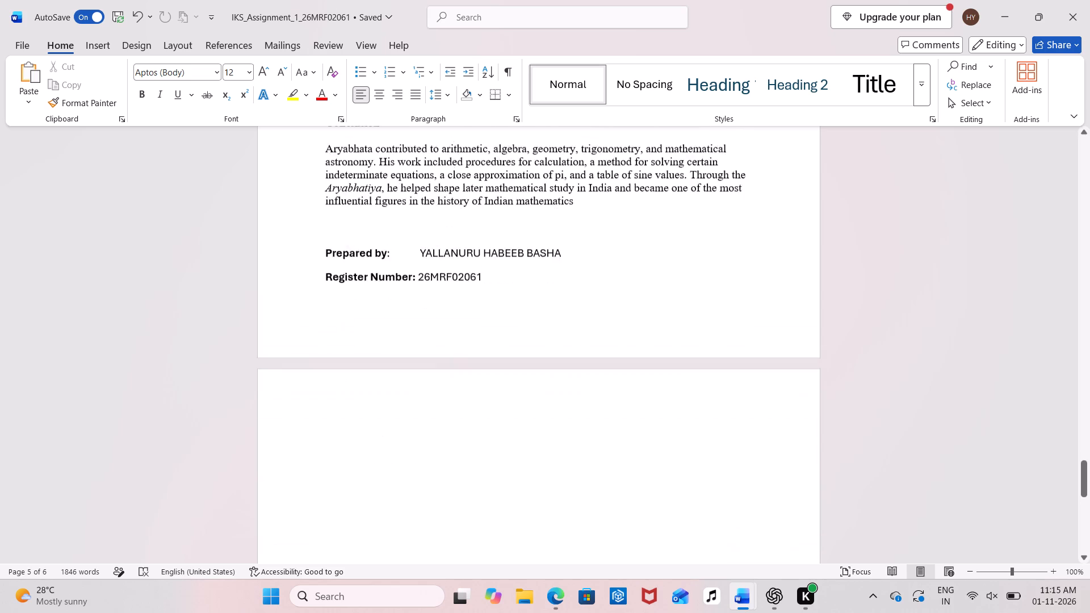
{"action": "scroll", "coordinate": [566, 496], "scroll_direction": "up", "scroll_amount": 9}
{"action": "scroll", "coordinate": [770, 524], "scroll_direction": "up", "scroll_amount": 7}
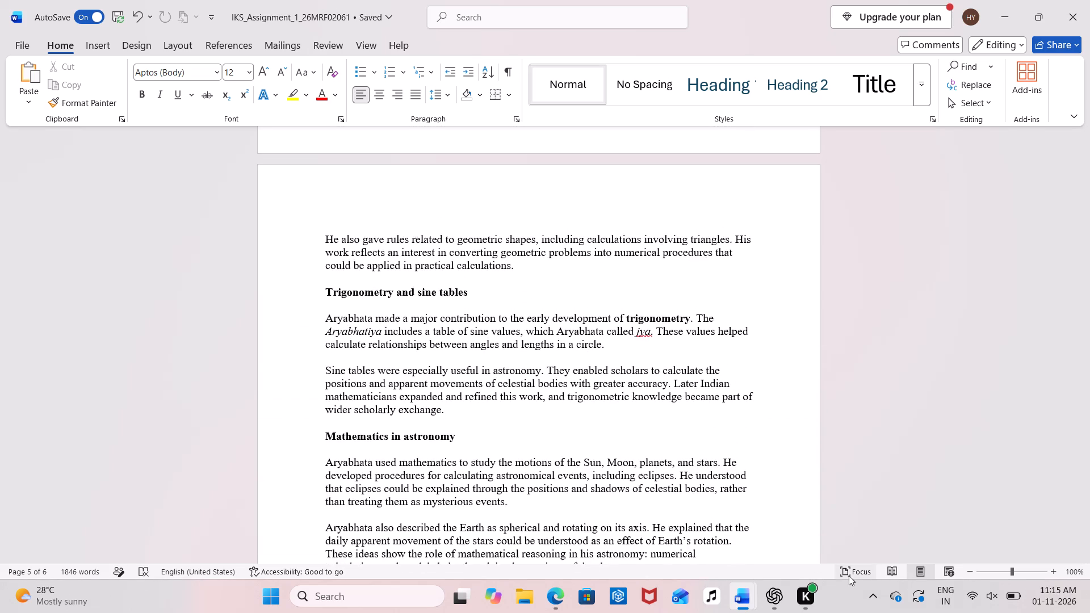
{"action": "left_click", "coordinate": [849, 576]}
{"action": "scroll", "coordinate": [725, 484], "scroll_direction": "up", "scroll_amount": 18}
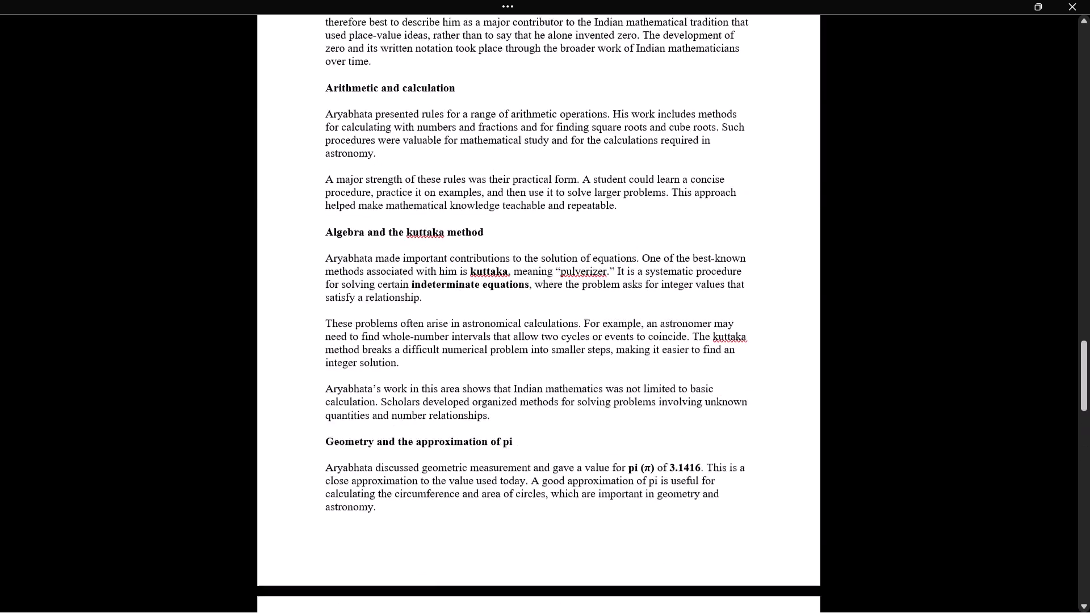
{"action": "scroll", "coordinate": [719, 483], "scroll_direction": "up", "scroll_amount": 20}
{"action": "scroll", "coordinate": [719, 483], "scroll_direction": "up", "scroll_amount": 20}
{"action": "scroll", "coordinate": [719, 483], "scroll_direction": "up", "scroll_amount": 4}
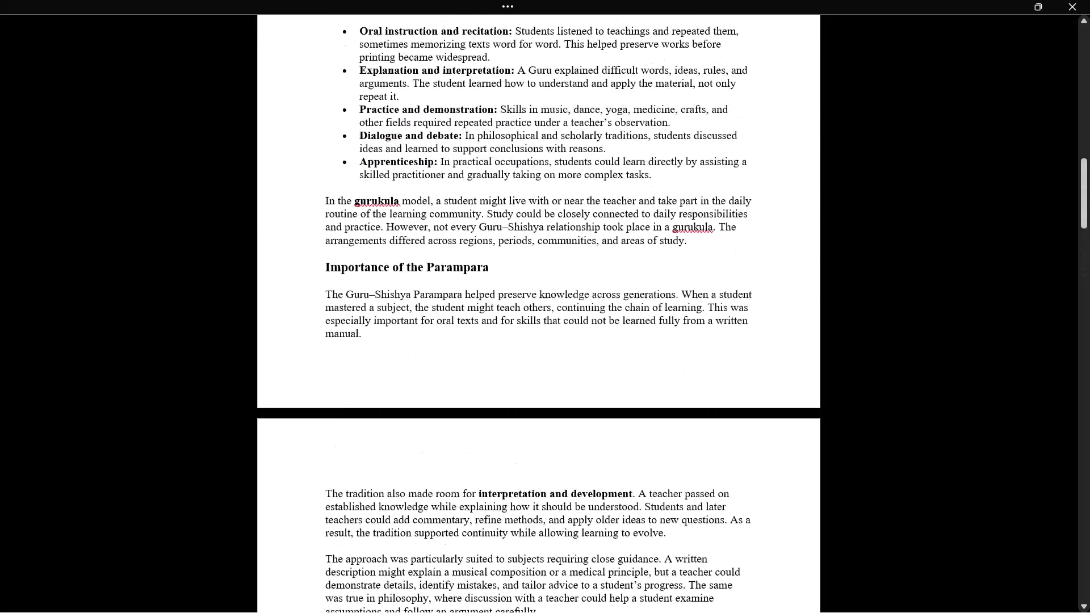
{"action": "scroll", "coordinate": [709, 504], "scroll_direction": "up", "scroll_amount": 14}
{"action": "scroll", "coordinate": [690, 495], "scroll_direction": "up", "scroll_amount": 15}
{"action": "scroll", "coordinate": [688, 497], "scroll_direction": "up", "scroll_amount": 7}
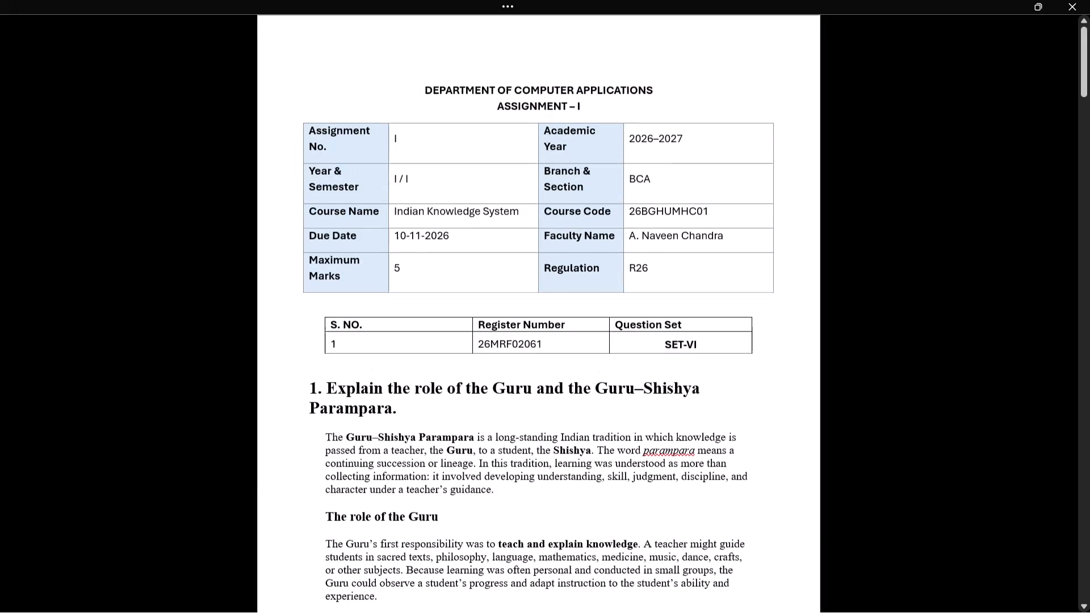
{"action": "scroll", "coordinate": [648, 519], "scroll_direction": "up", "scroll_amount": 3}
{"action": "scroll", "coordinate": [647, 520], "scroll_direction": "down", "scroll_amount": 8}
{"action": "scroll", "coordinate": [644, 534], "scroll_direction": "up", "scroll_amount": 6}
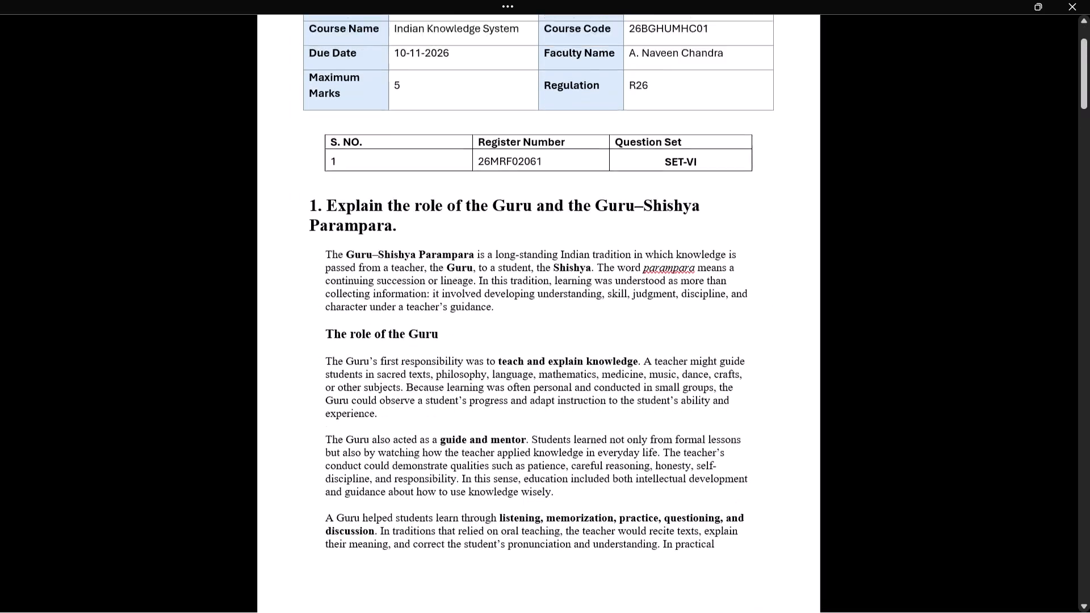
{"action": "scroll", "coordinate": [637, 527], "scroll_direction": "up", "scroll_amount": 5}
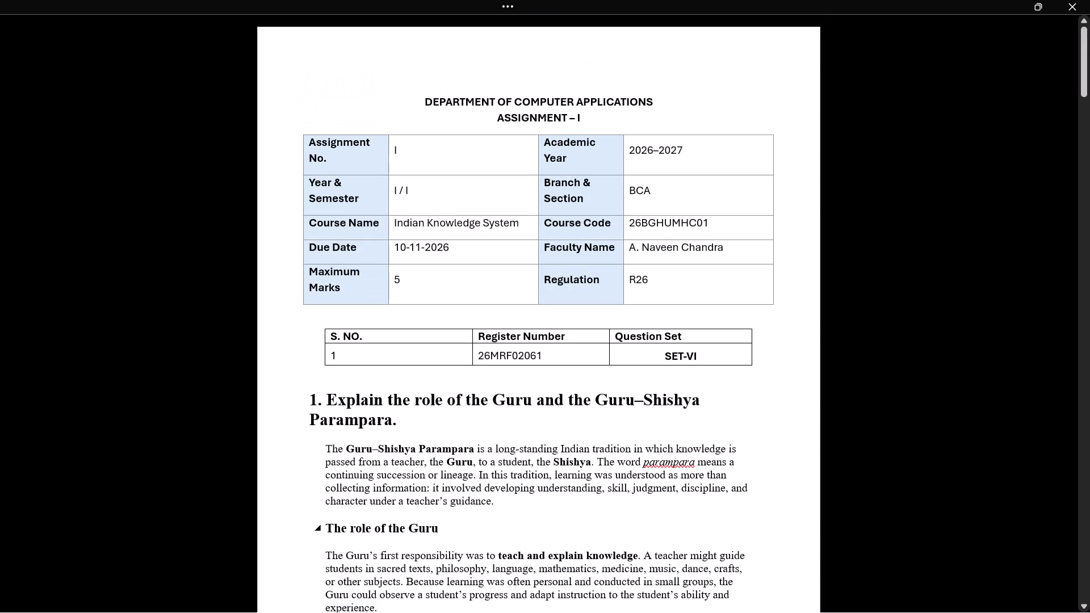
{"action": "scroll", "coordinate": [632, 534], "scroll_direction": "up", "scroll_amount": 8}
{"action": "scroll", "coordinate": [631, 536], "scroll_direction": "down", "scroll_amount": 5}
{"action": "scroll", "coordinate": [631, 536], "scroll_direction": "up", "scroll_amount": 4}
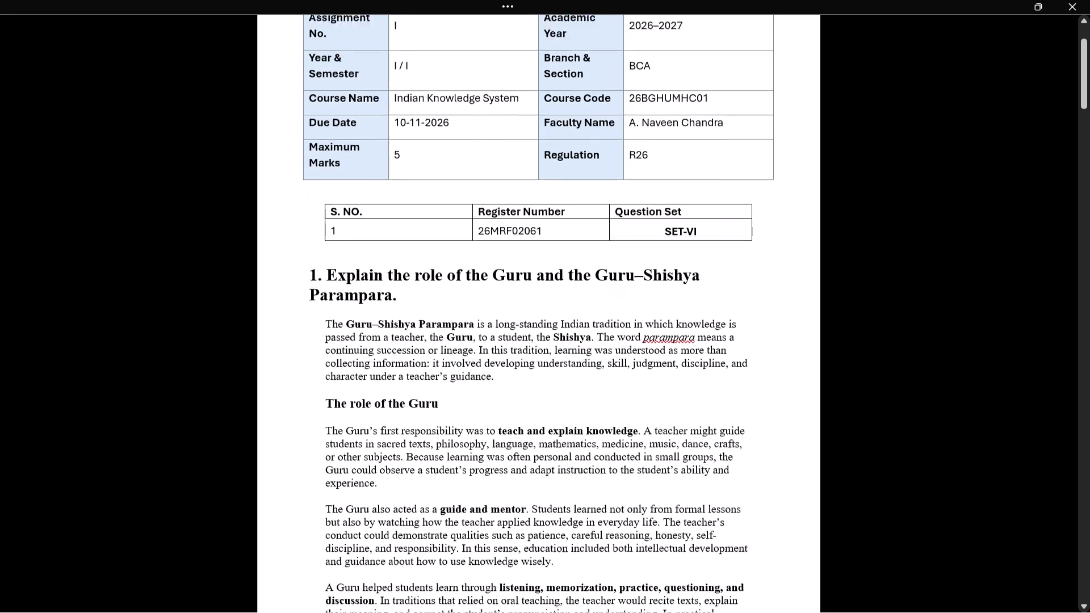
{"action": "scroll", "coordinate": [631, 536], "scroll_direction": "up", "scroll_amount": 1}
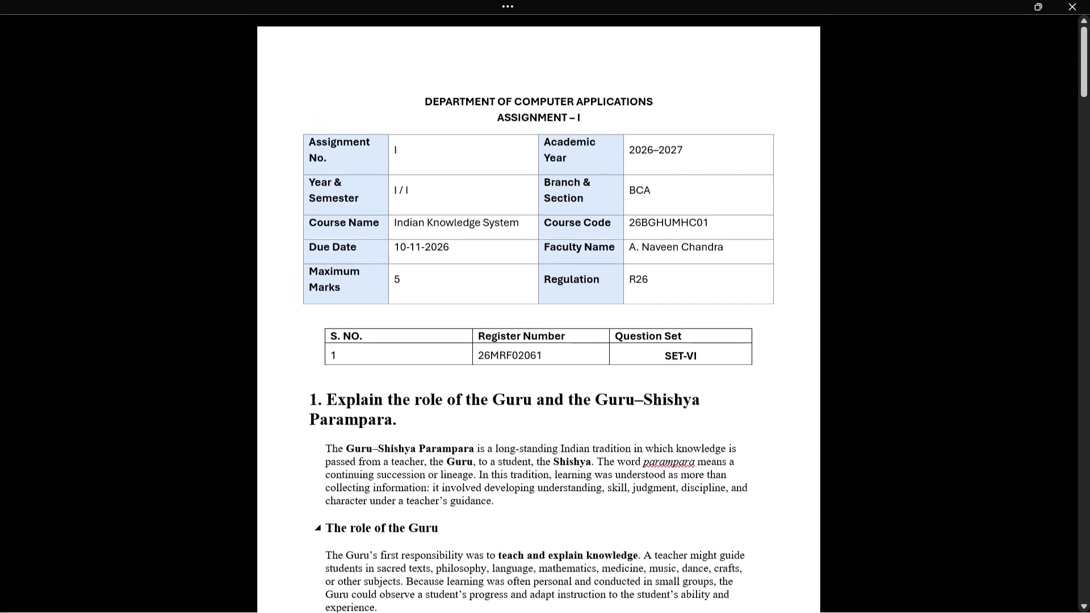
{"action": "scroll", "coordinate": [629, 536], "scroll_direction": "up", "scroll_amount": 9}
Review the assignment from the first page through to the closing lines and the page after them.
{"action": "scroll", "coordinate": [629, 537], "scroll_direction": "down", "scroll_amount": 1}
{"action": "scroll", "coordinate": [629, 537], "scroll_direction": "up", "scroll_amount": 9}
{"action": "scroll", "coordinate": [624, 545], "scroll_direction": "down", "scroll_amount": 9}
{"action": "scroll", "coordinate": [621, 551], "scroll_direction": "down", "scroll_amount": 20}
{"action": "scroll", "coordinate": [621, 551], "scroll_direction": "down", "scroll_amount": 11}
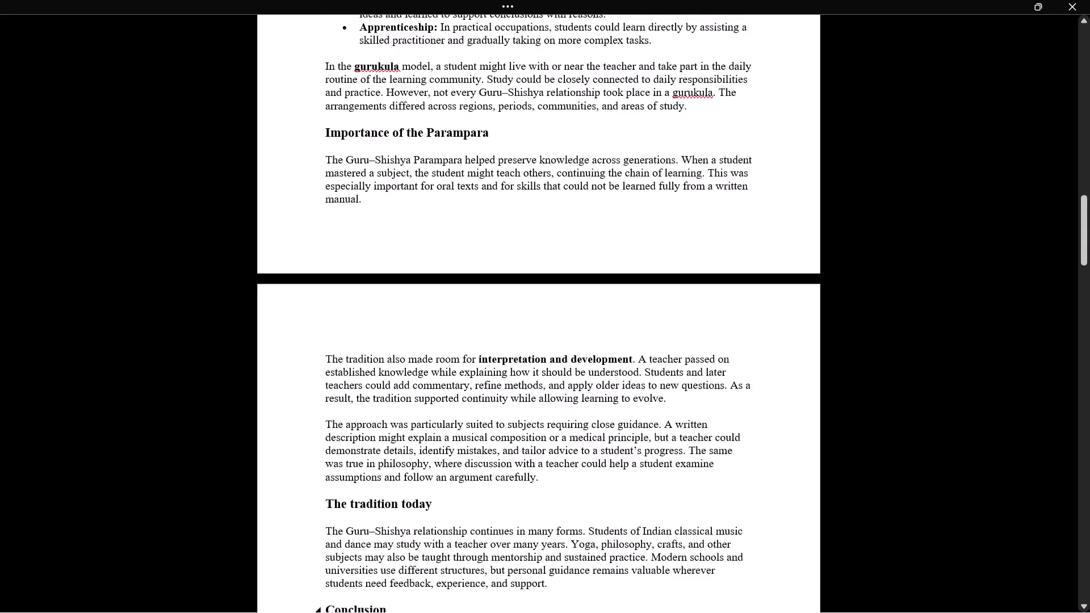
{"action": "scroll", "coordinate": [619, 554], "scroll_direction": "down", "scroll_amount": 20}
{"action": "scroll", "coordinate": [619, 554], "scroll_direction": "down", "scroll_amount": 10}
{"action": "scroll", "coordinate": [615, 556], "scroll_direction": "up", "scroll_amount": 1}
{"action": "scroll", "coordinate": [615, 556], "scroll_direction": "down", "scroll_amount": 9}
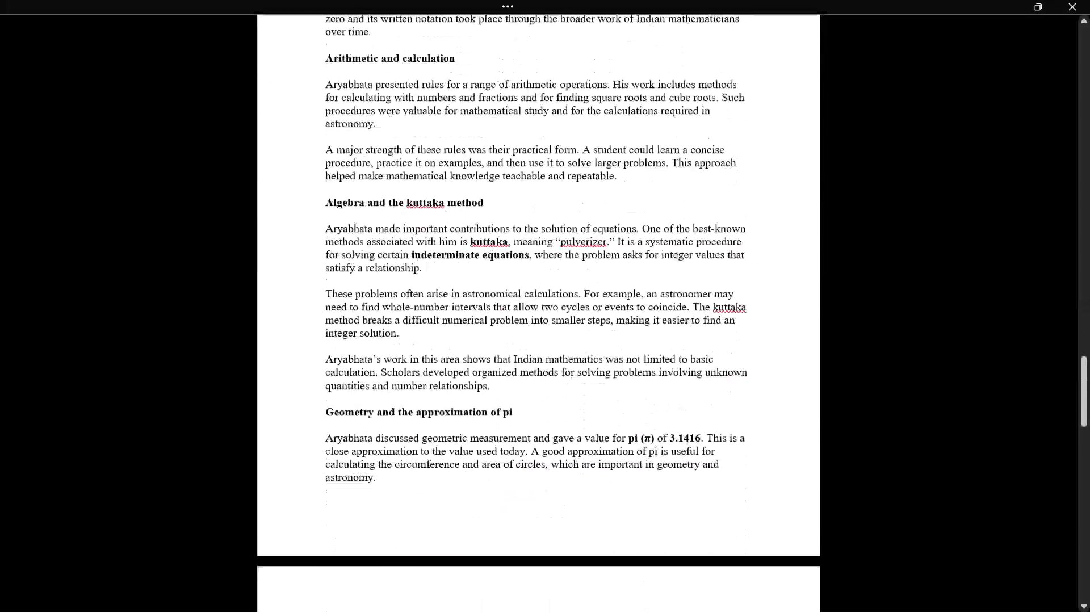
{"action": "scroll", "coordinate": [615, 557], "scroll_direction": "down", "scroll_amount": 20}
{"action": "scroll", "coordinate": [615, 557], "scroll_direction": "down", "scroll_amount": 15}
{"action": "scroll", "coordinate": [615, 557], "scroll_direction": "down", "scroll_amount": 8}
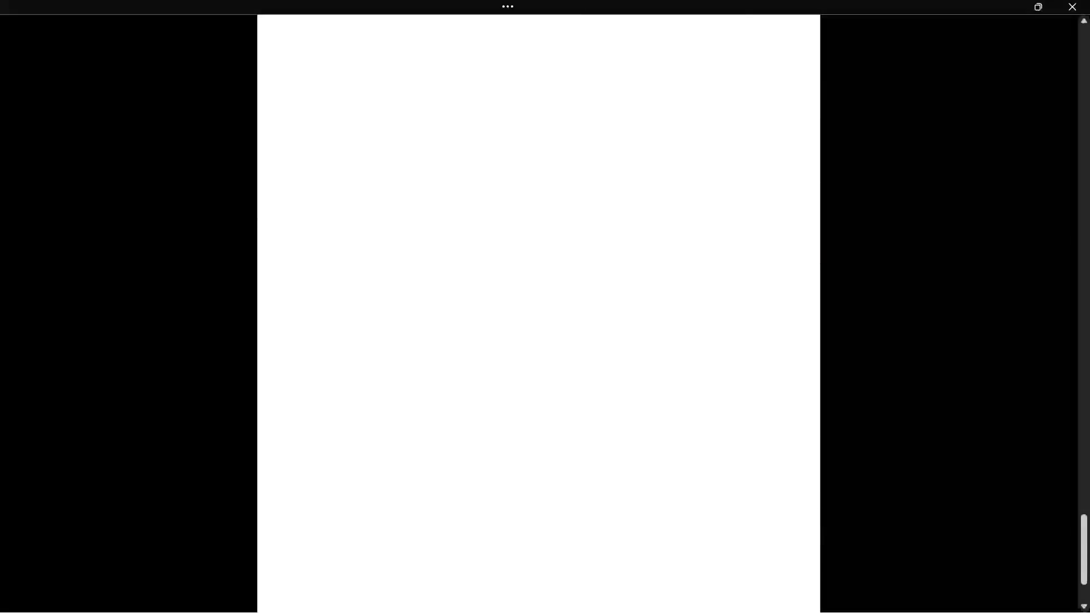
{"action": "scroll", "coordinate": [615, 557], "scroll_direction": "up", "scroll_amount": 9}
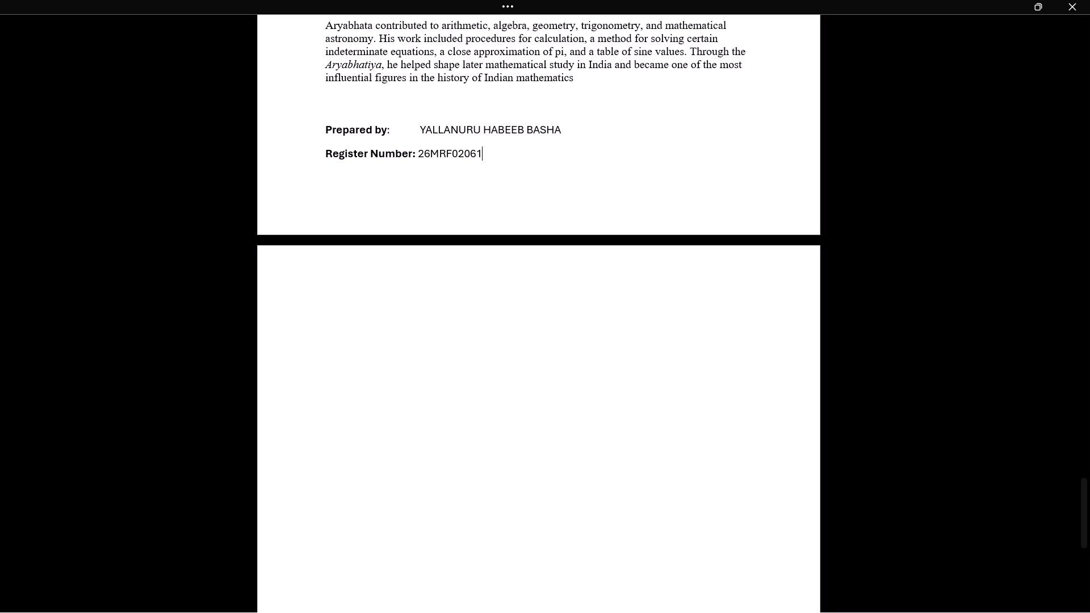
Review the assignment again from the closing lines back to the section on the role of the Guru.
{"action": "scroll", "coordinate": [536, 602], "scroll_direction": "up", "scroll_amount": 14}
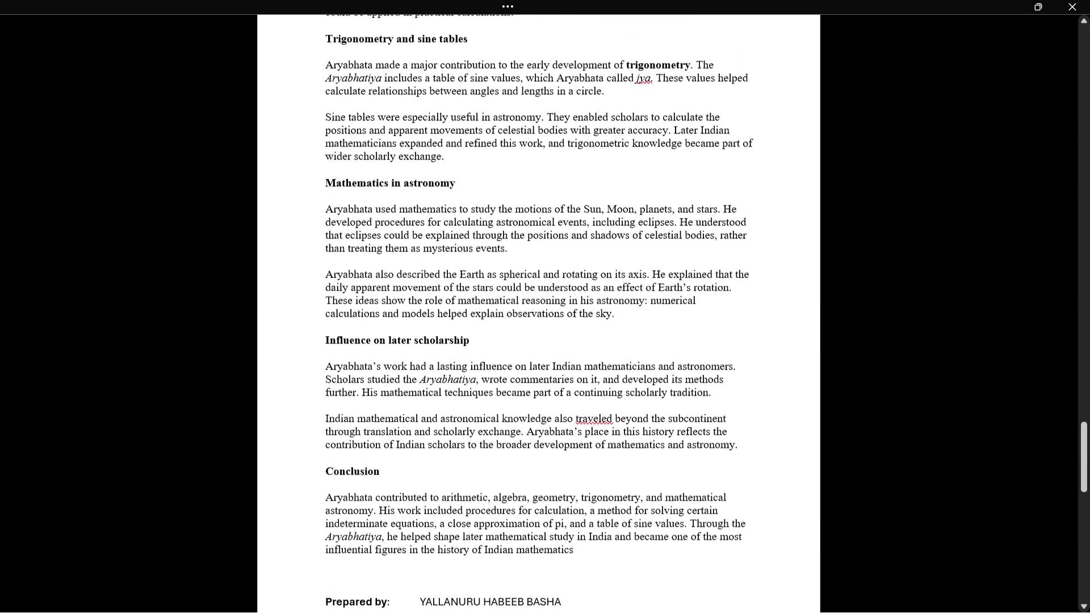
{"action": "scroll", "coordinate": [533, 602], "scroll_direction": "up", "scroll_amount": 20}
{"action": "scroll", "coordinate": [533, 602], "scroll_direction": "up", "scroll_amount": 20}
{"action": "scroll", "coordinate": [533, 602], "scroll_direction": "up", "scroll_amount": 7}
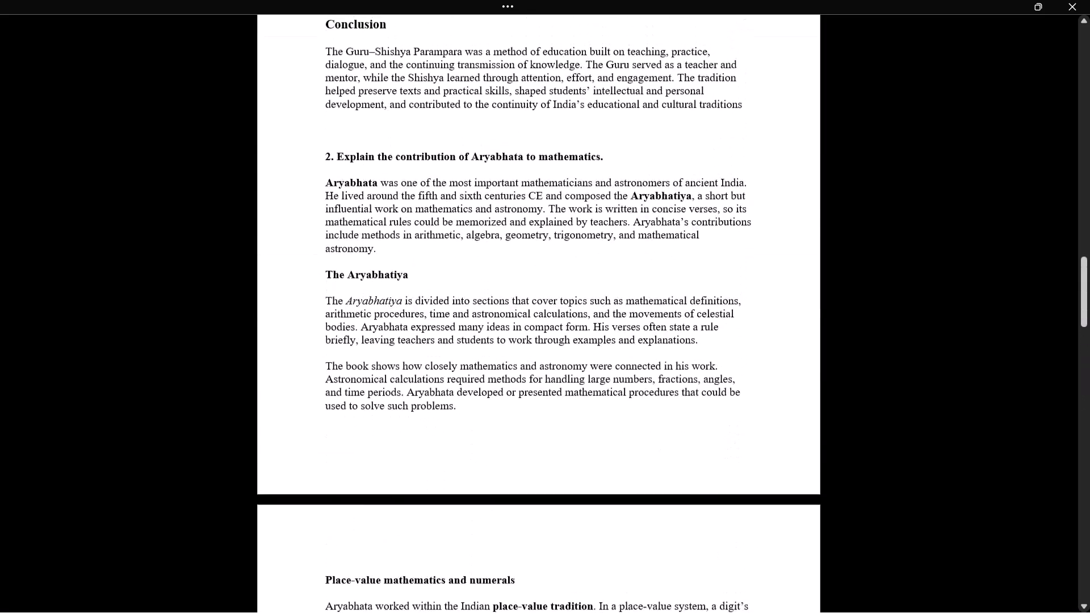
{"action": "scroll", "coordinate": [525, 606], "scroll_direction": "up", "scroll_amount": 18}
{"action": "scroll", "coordinate": [523, 606], "scroll_direction": "up", "scroll_amount": 14}
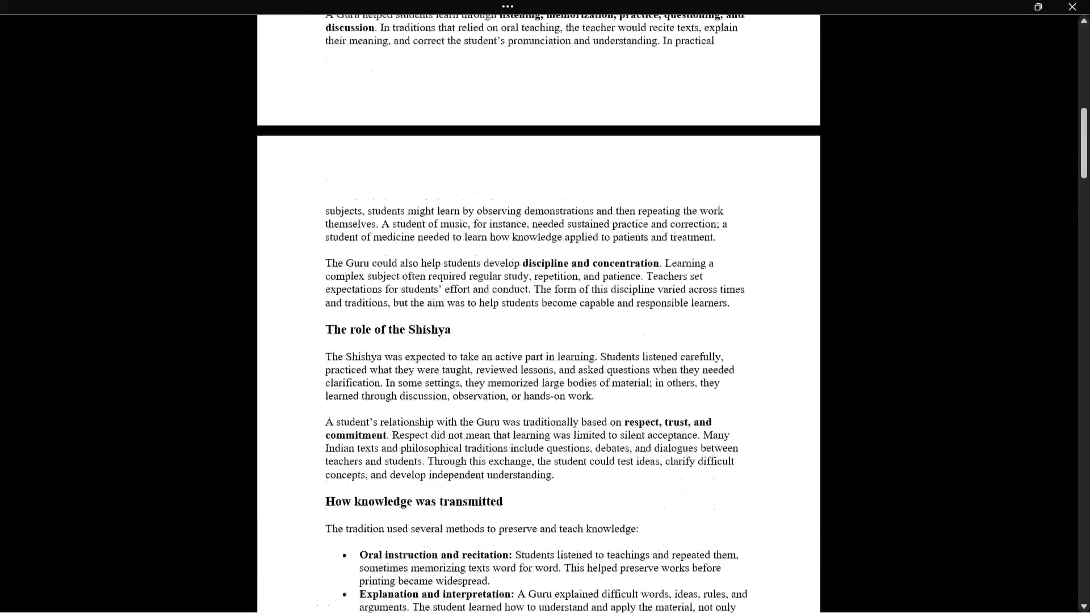
{"action": "scroll", "coordinate": [522, 608], "scroll_direction": "up", "scroll_amount": 6}
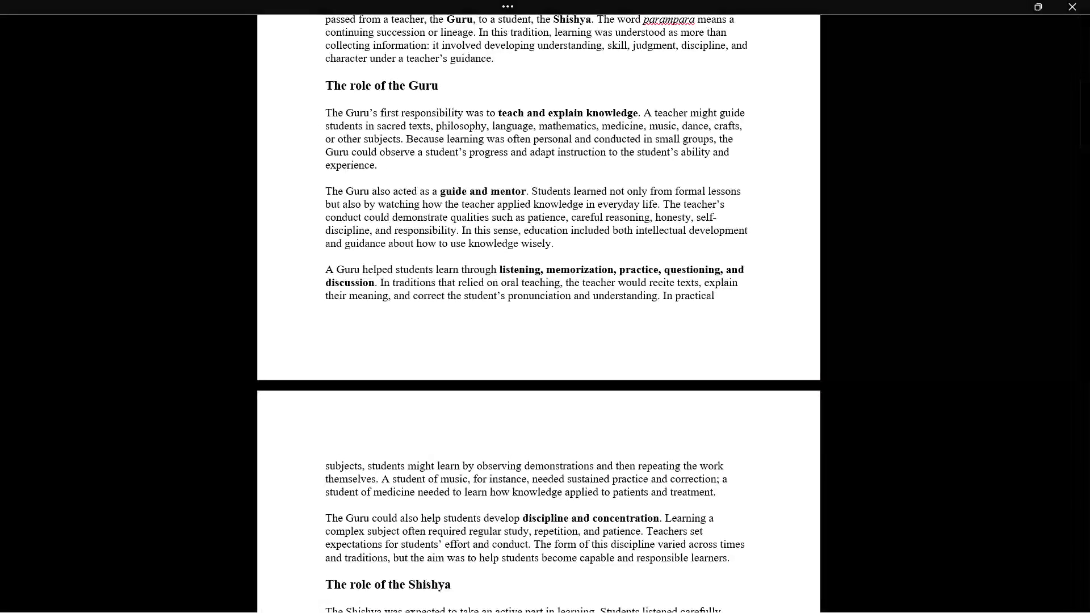
Check the heading and tables on the assignment's first page and exit Focus mode.
{"action": "scroll", "coordinate": [515, 608], "scroll_direction": "up", "scroll_amount": 12}
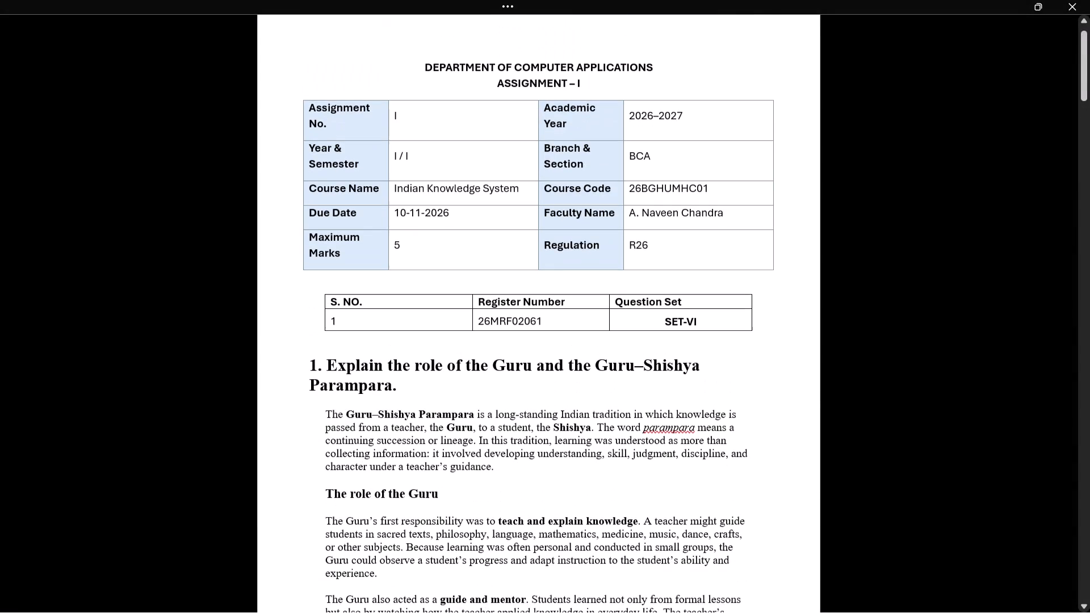
{"action": "scroll", "coordinate": [515, 608], "scroll_direction": "up", "scroll_amount": 5}
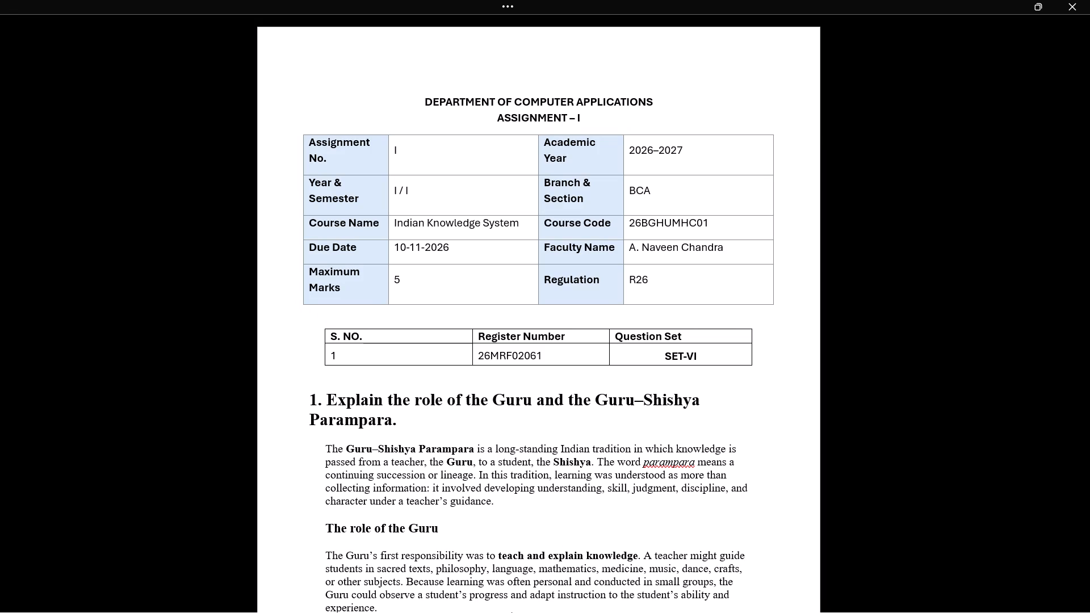
{"action": "key", "text": "Escape"}
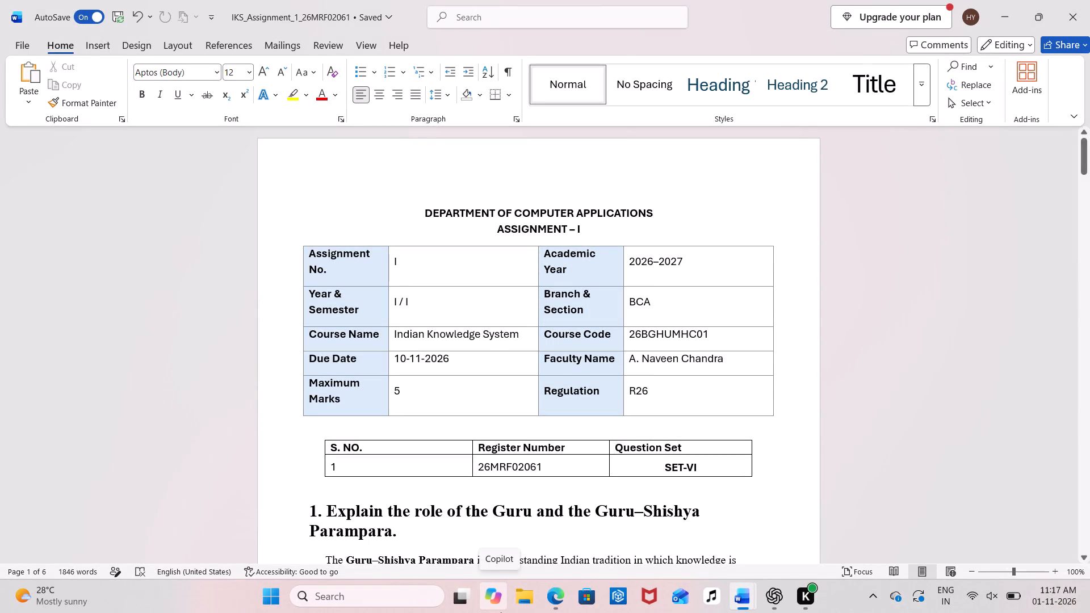
Save the completed IKS assignment document under its existing name.
{"action": "key", "text": "ctrl+s"}
{"action": "key", "text": "ctrl+s"}
Review the saved assignment in the normal page view, from the first-page tables through the section on how knowledge was transmitted.
{"action": "scroll", "coordinate": [646, 513], "scroll_direction": "down", "scroll_amount": 5}
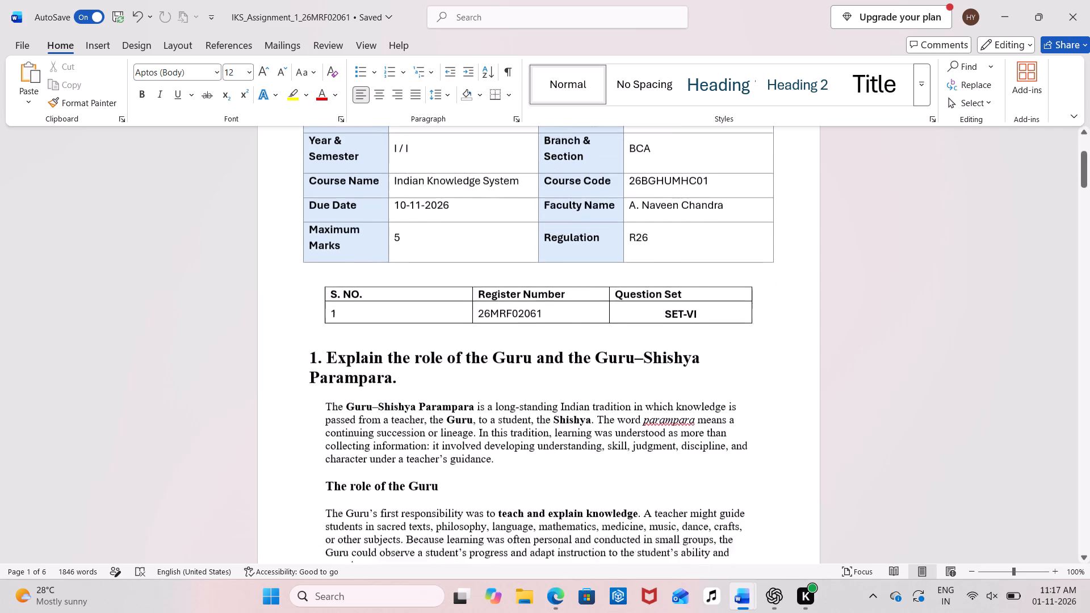
{"action": "scroll", "coordinate": [656, 516], "scroll_direction": "down", "scroll_amount": 16}
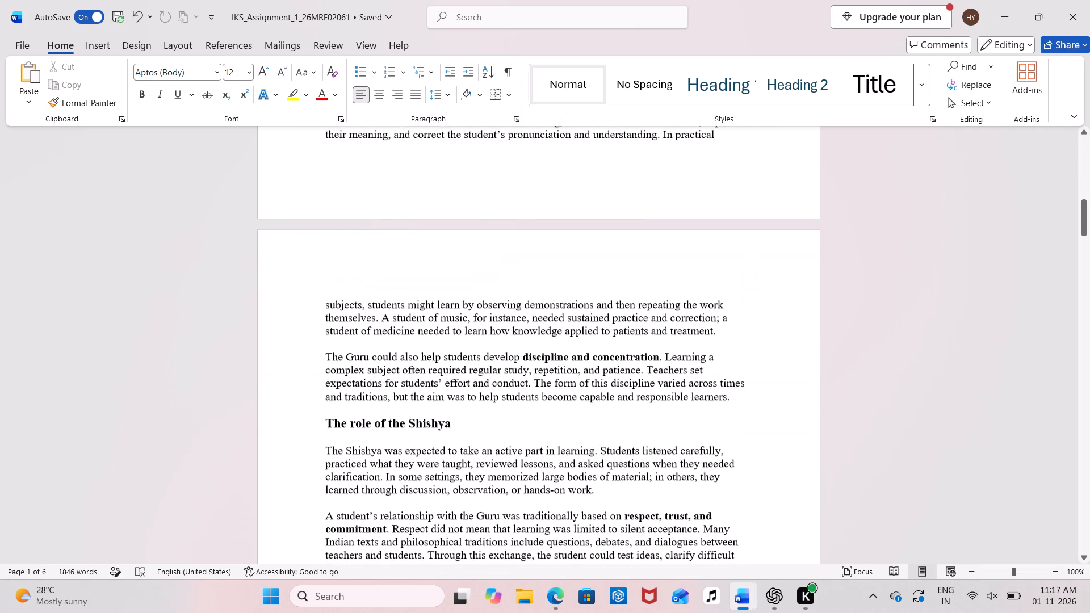
{"action": "scroll", "coordinate": [670, 514], "scroll_direction": "down", "scroll_amount": 6}
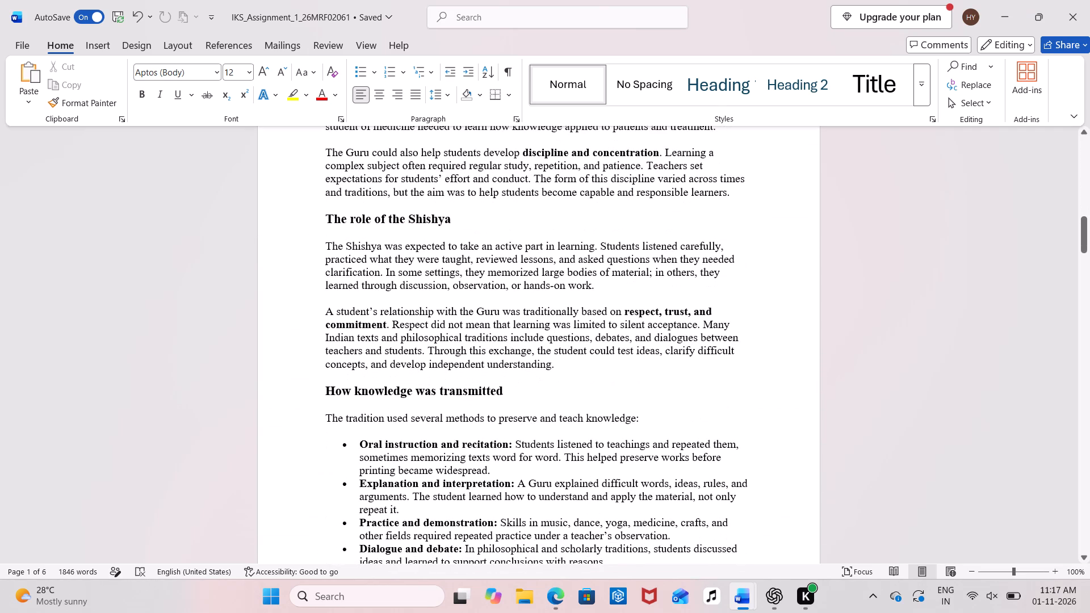
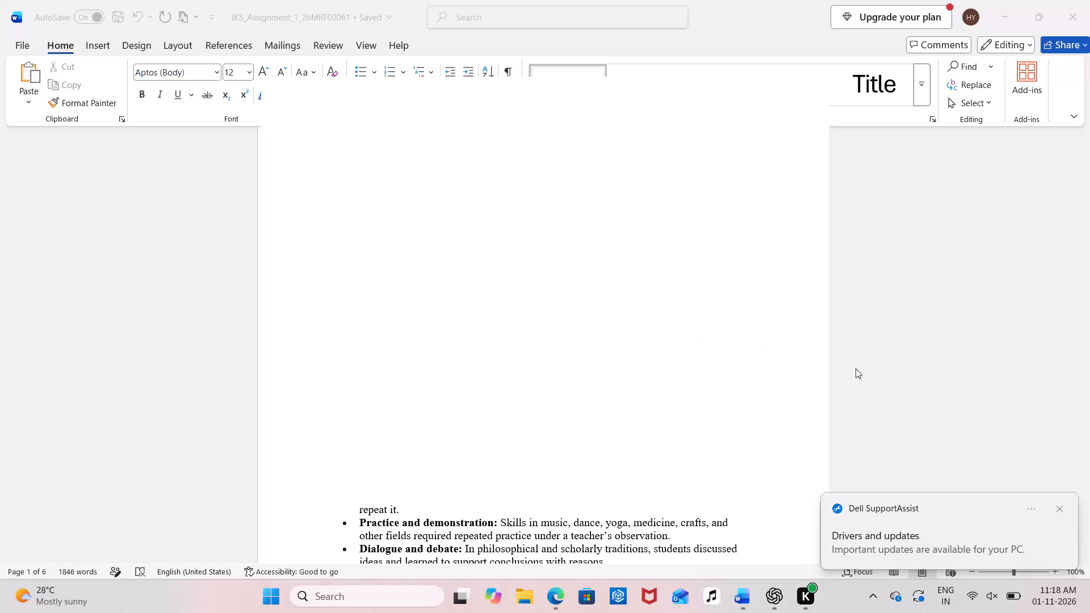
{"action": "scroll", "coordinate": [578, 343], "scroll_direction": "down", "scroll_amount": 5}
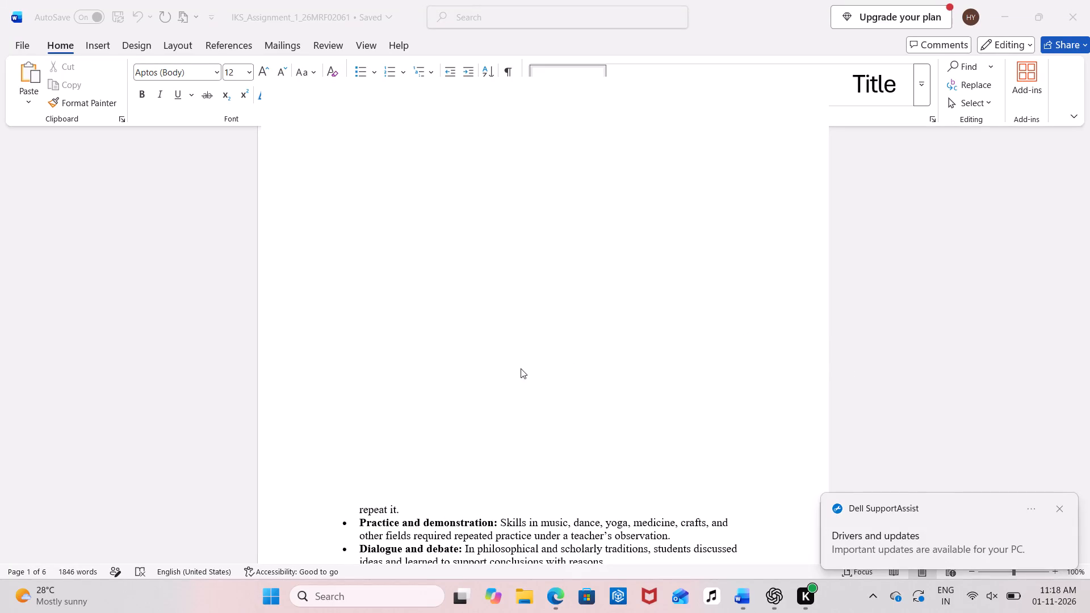
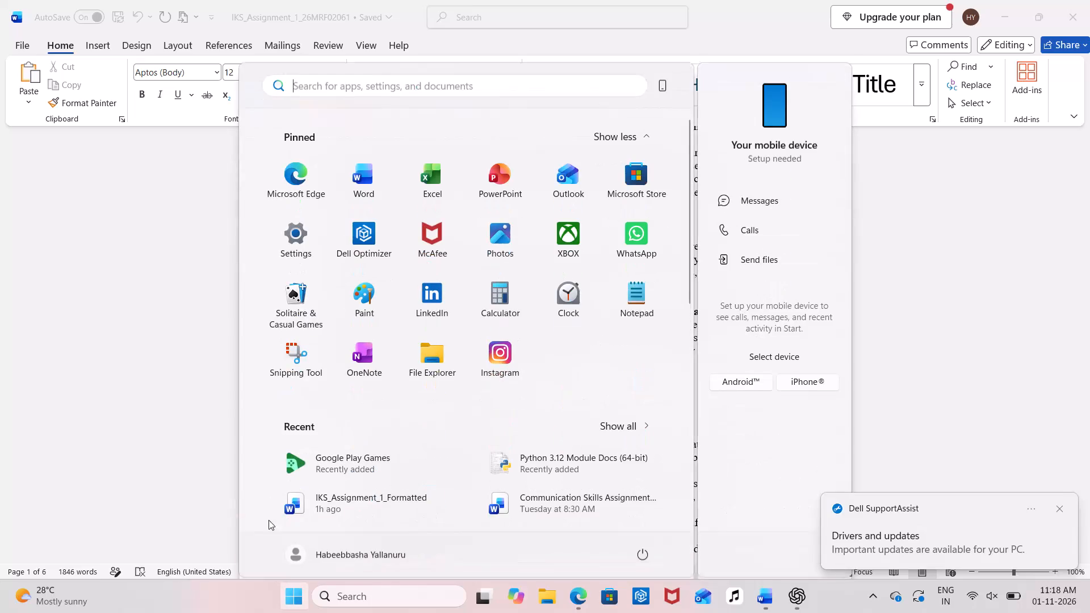
Search the computer for "ku" and open the Kuro app.
{"action": "left_click", "coordinate": [363, 74]}
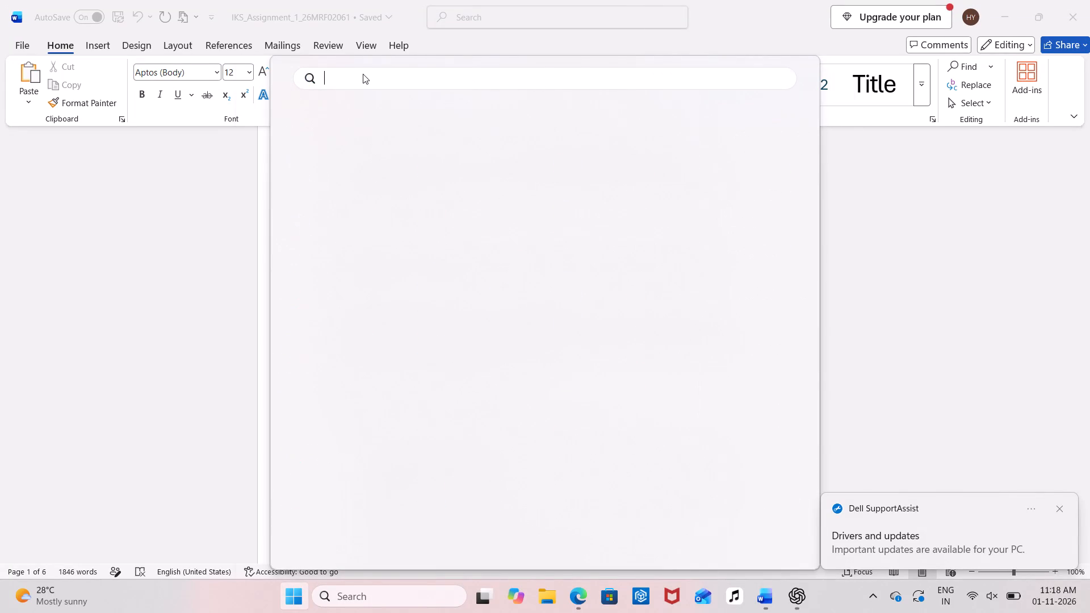
{"action": "type", "text": "ku"}
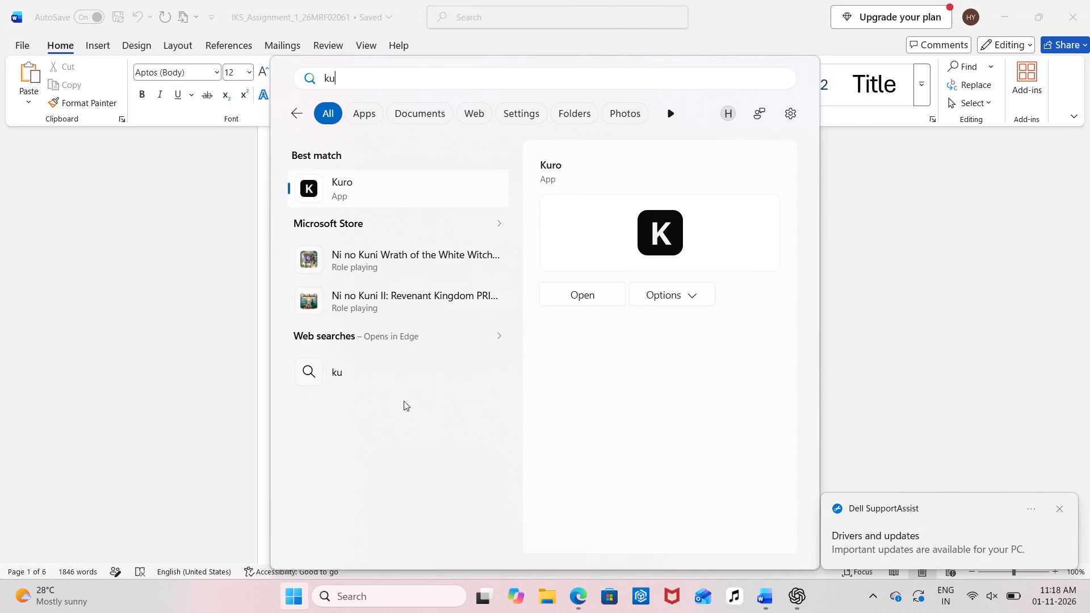
{"action": "left_click", "coordinate": [573, 290]}
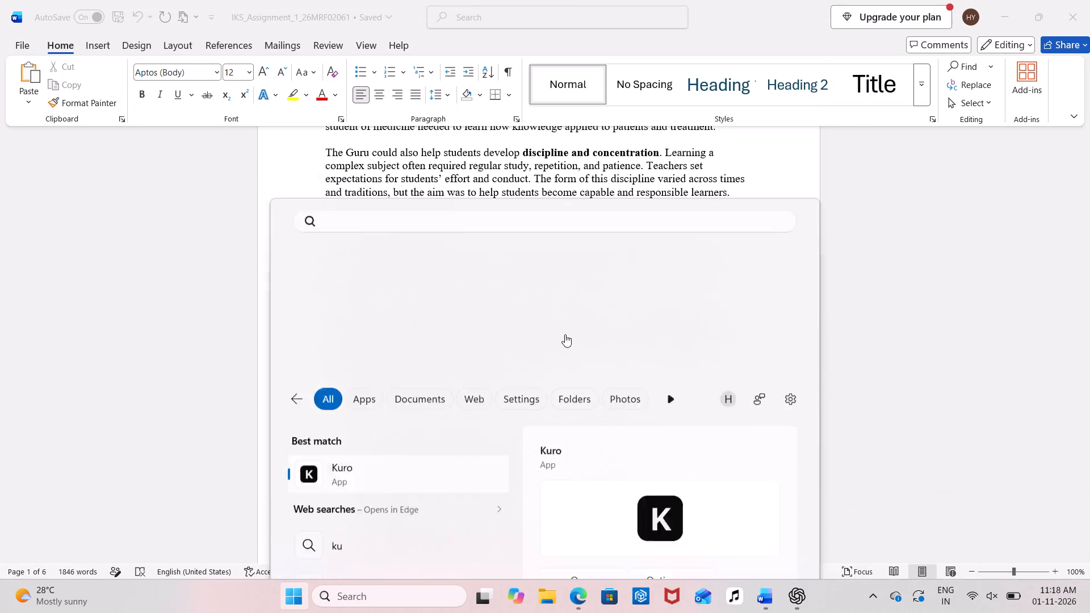
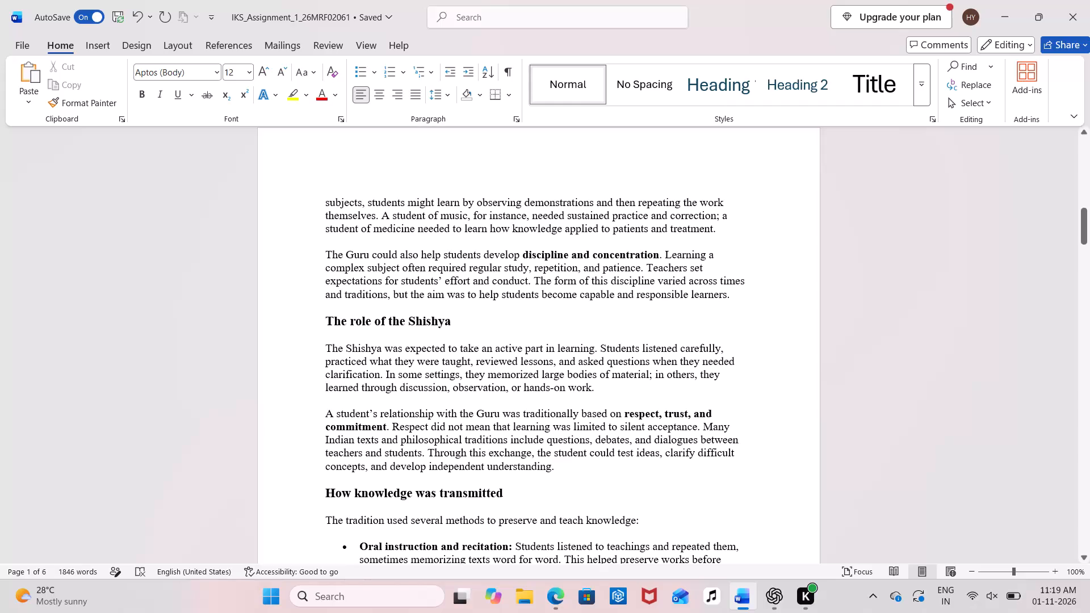
Switch from the Word assignment to the running Kuro app.
{"action": "left_click", "coordinate": [758, 455]}
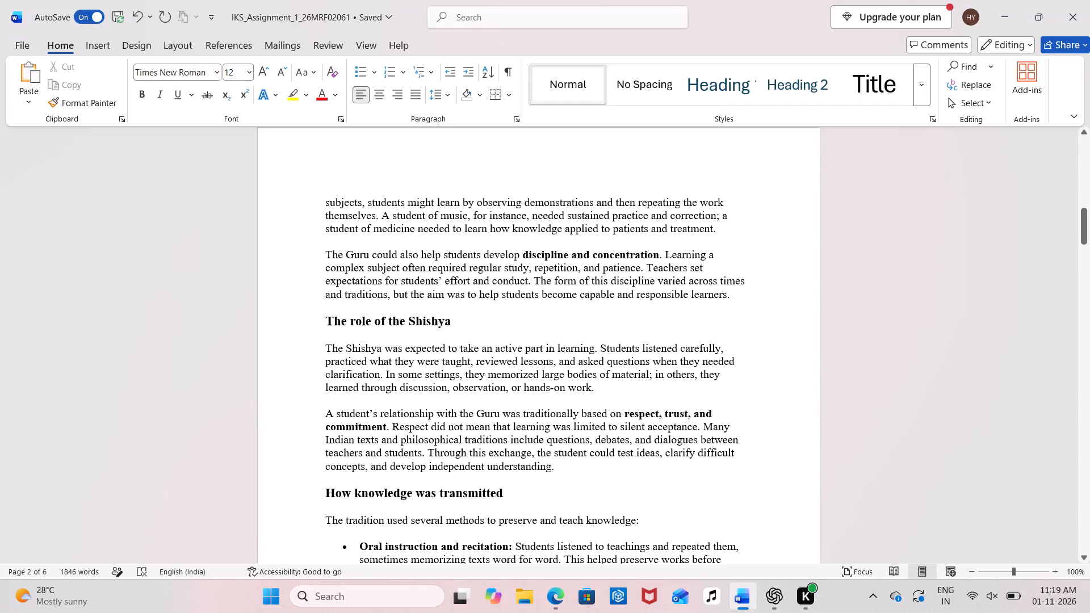
{"action": "left_click", "coordinate": [815, 608]}
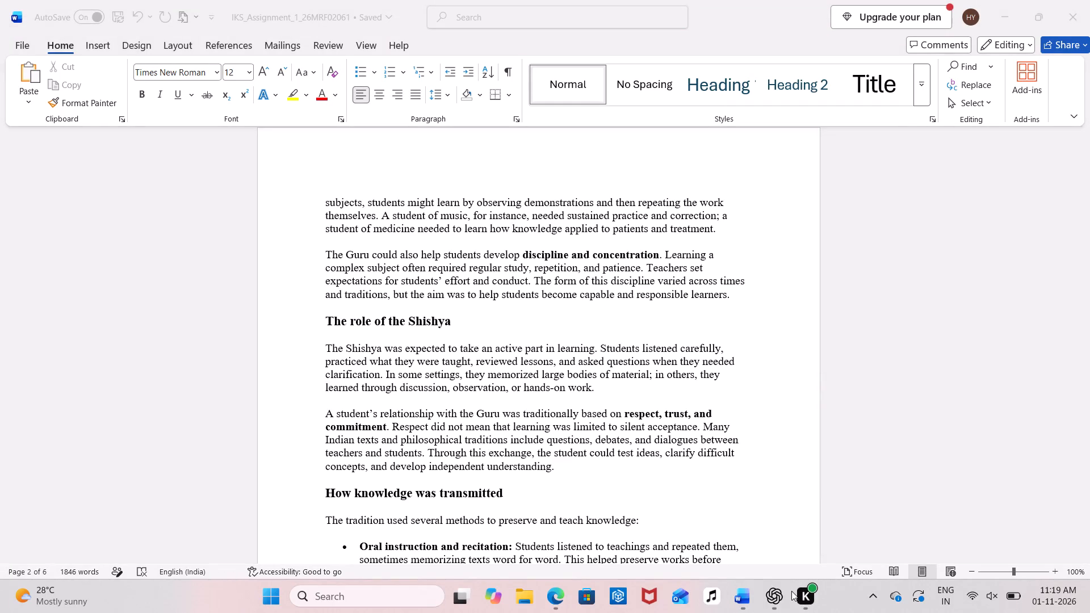
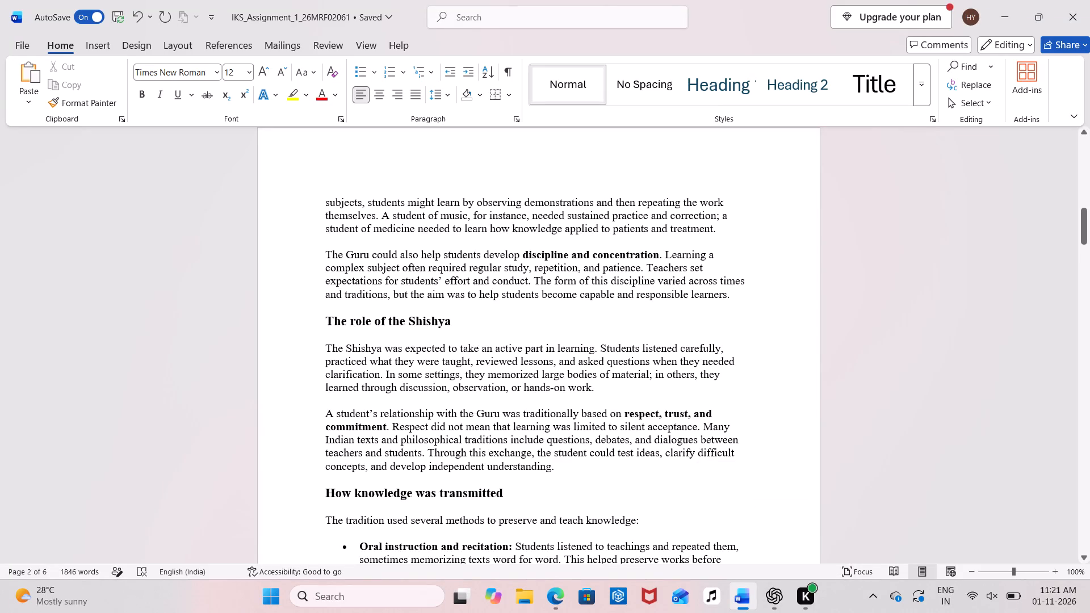
Review the assignment from the header tables on the first page through the Guru–Shishya Parampara and Aryabhata answers.
{"action": "scroll", "coordinate": [777, 462], "scroll_direction": "down", "scroll_amount": 6}
{"action": "scroll", "coordinate": [774, 465], "scroll_direction": "up", "scroll_amount": 20}
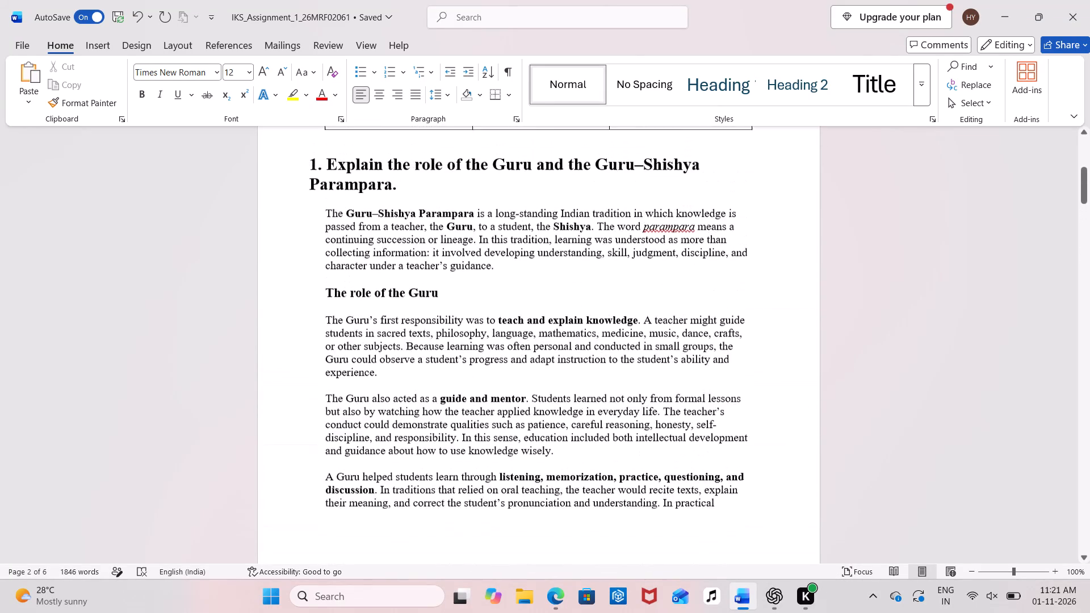
{"action": "scroll", "coordinate": [755, 469], "scroll_direction": "up", "scroll_amount": 13}
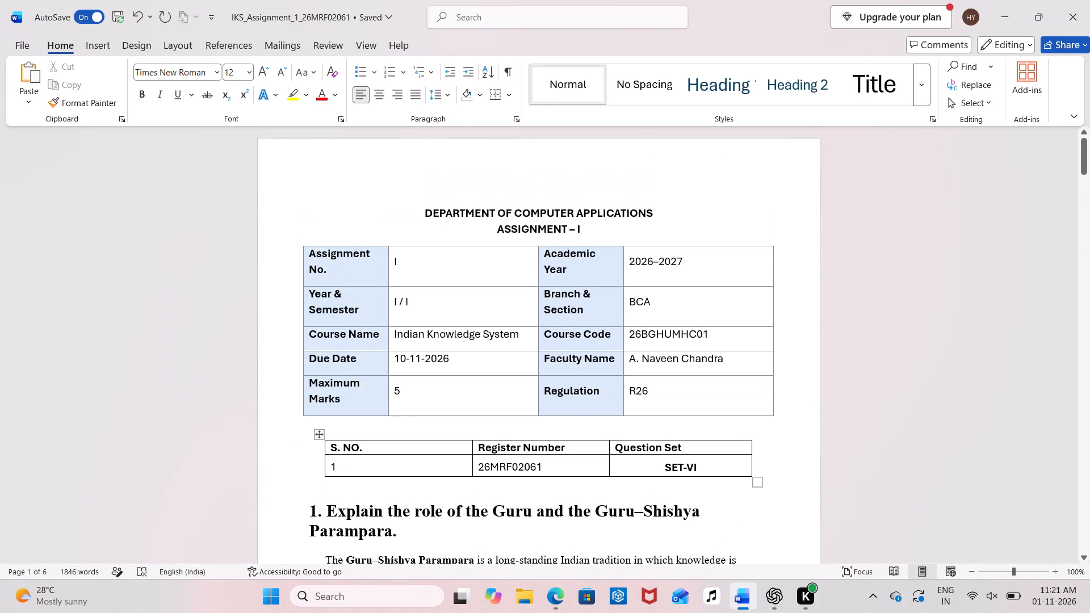
{"action": "scroll", "coordinate": [786, 475], "scroll_direction": "down", "scroll_amount": 5}
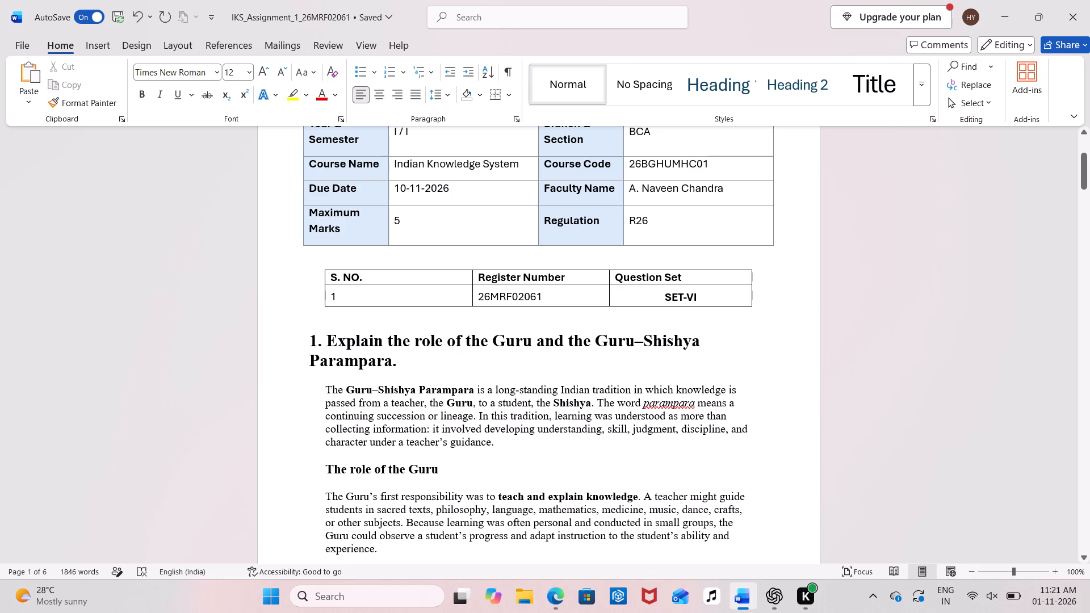
{"action": "scroll", "coordinate": [766, 484], "scroll_direction": "down", "scroll_amount": 19}
{"action": "scroll", "coordinate": [764, 488], "scroll_direction": "down", "scroll_amount": 13}
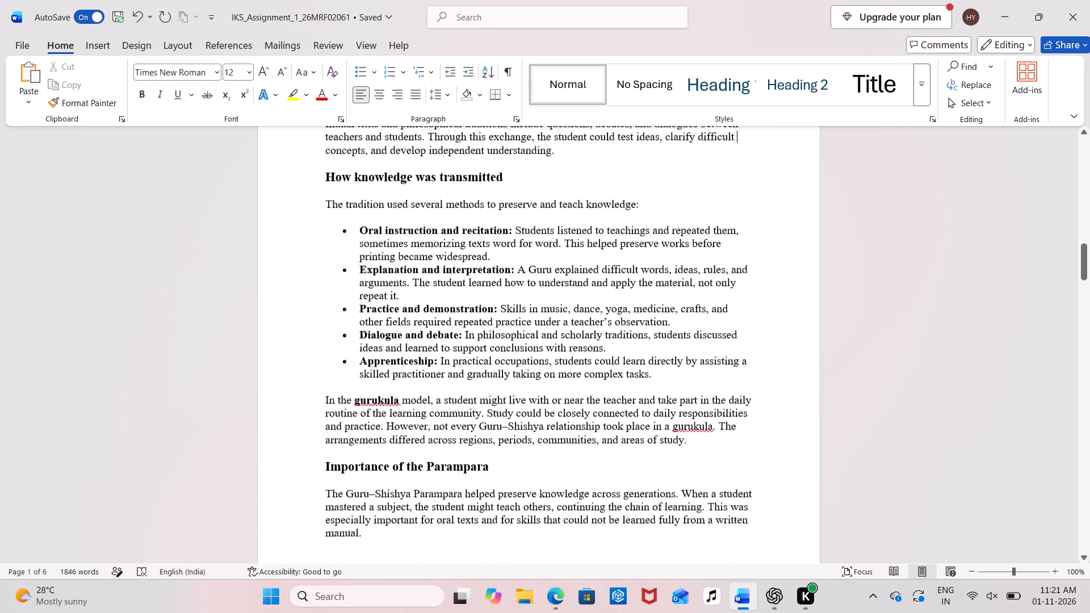
{"action": "scroll", "coordinate": [761, 490], "scroll_direction": "down", "scroll_amount": 18}
{"action": "scroll", "coordinate": [752, 500], "scroll_direction": "down", "scroll_amount": 8}
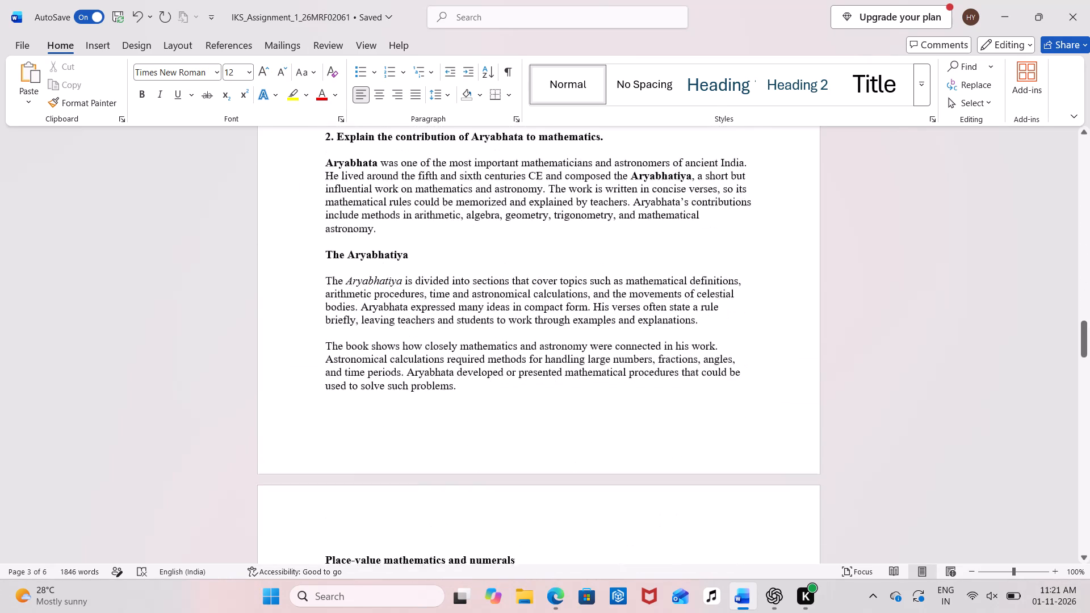
{"action": "scroll", "coordinate": [751, 502], "scroll_direction": "down", "scroll_amount": 15}
{"action": "scroll", "coordinate": [747, 502], "scroll_direction": "down", "scroll_amount": 6}
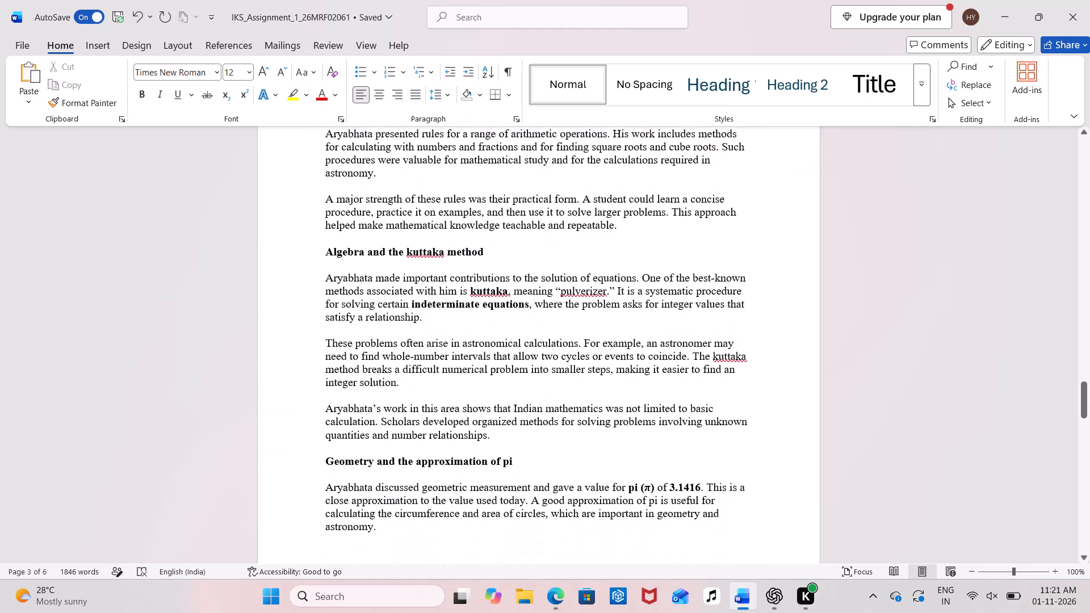
{"action": "scroll", "coordinate": [746, 503], "scroll_direction": "down", "scroll_amount": 12}
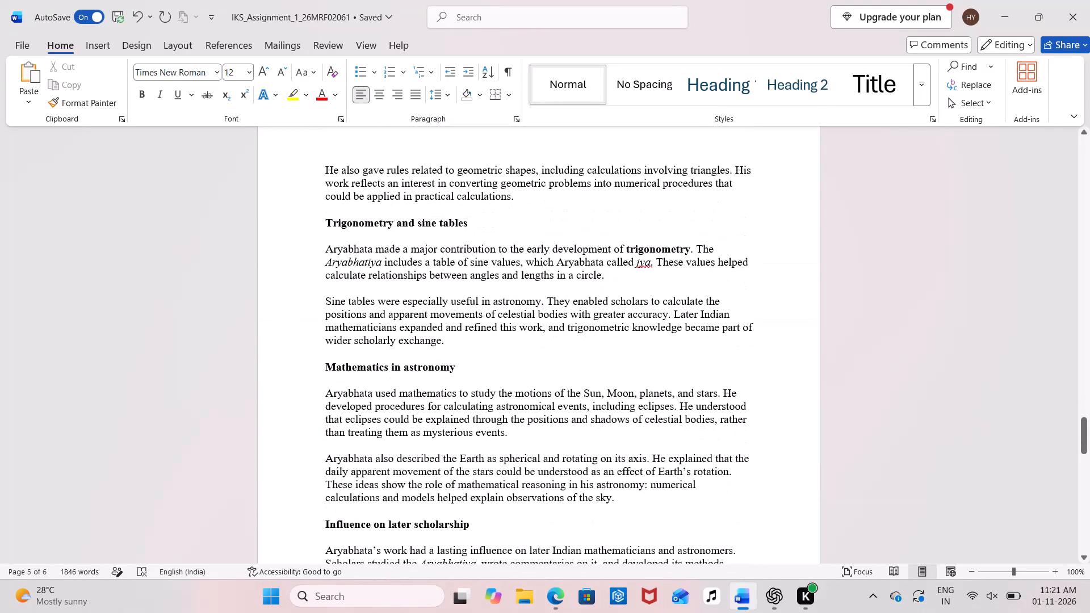
Save the IKS assignment document.
{"action": "key", "text": "ctrl+s"}
{"action": "key", "text": "ctrl+s"}
{"action": "key", "text": "ctrl+s"}
{"action": "left_click", "coordinate": [118, 19]}
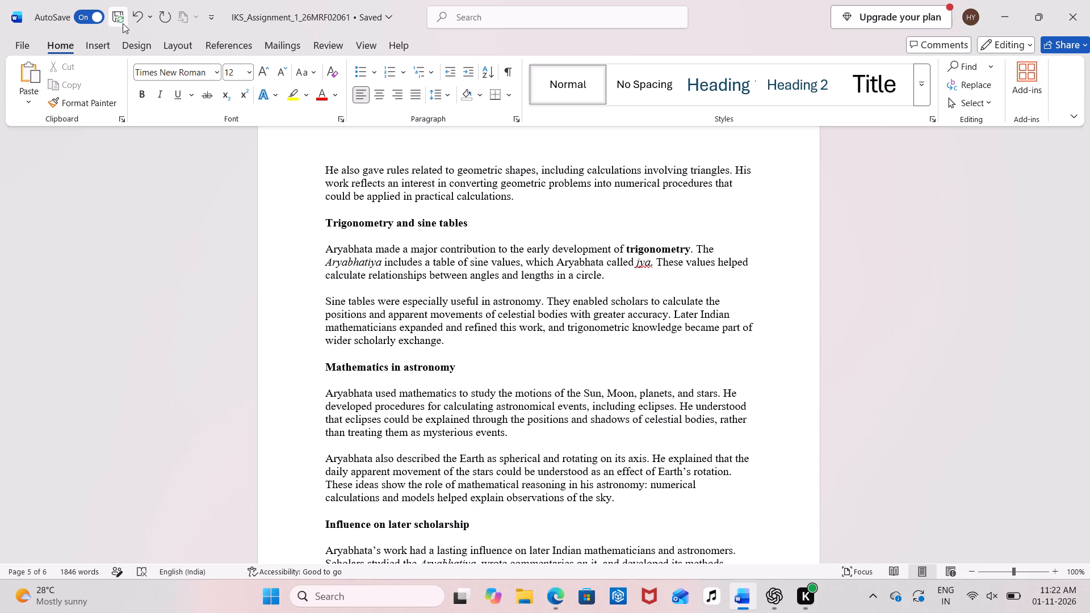
Check the assignment's conclusion, its prepared-by and register number lines, and the last page.
{"action": "scroll", "coordinate": [919, 392], "scroll_direction": "down", "scroll_amount": 14}
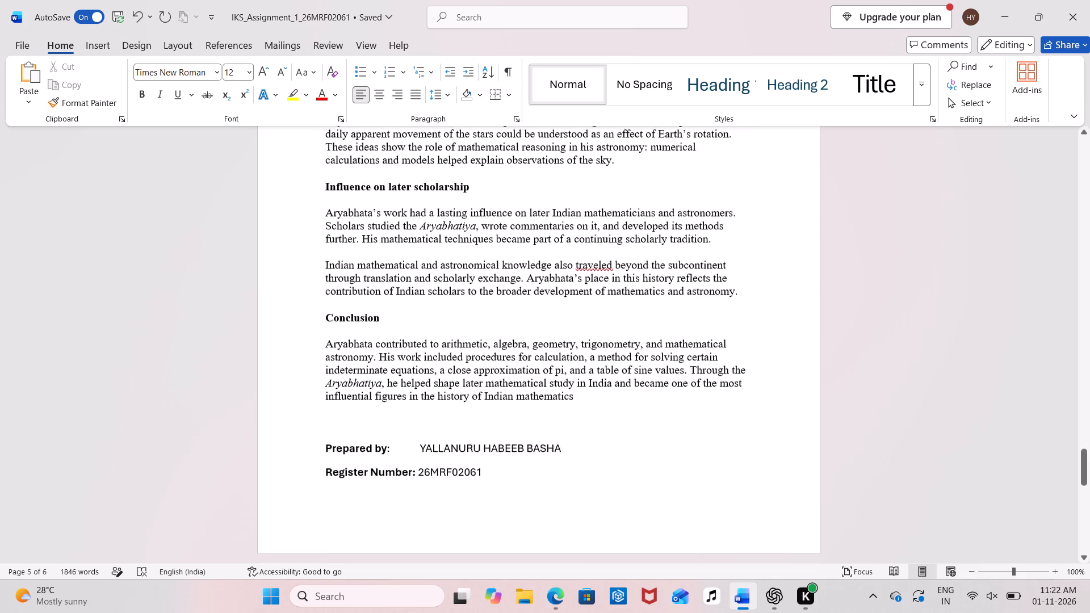
{"action": "scroll", "coordinate": [889, 430], "scroll_direction": "down", "scroll_amount": 13}
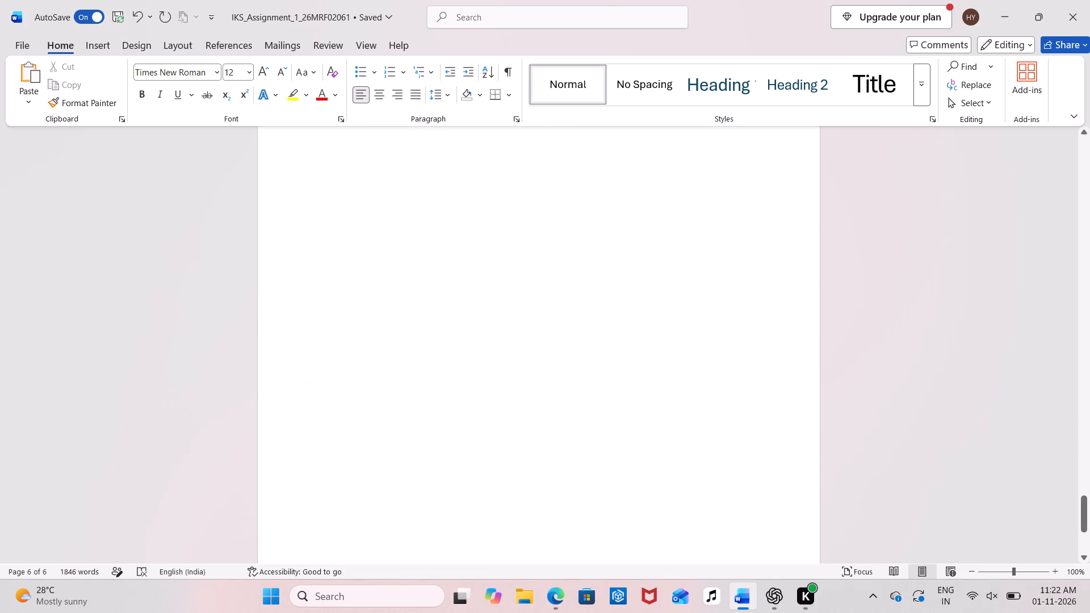